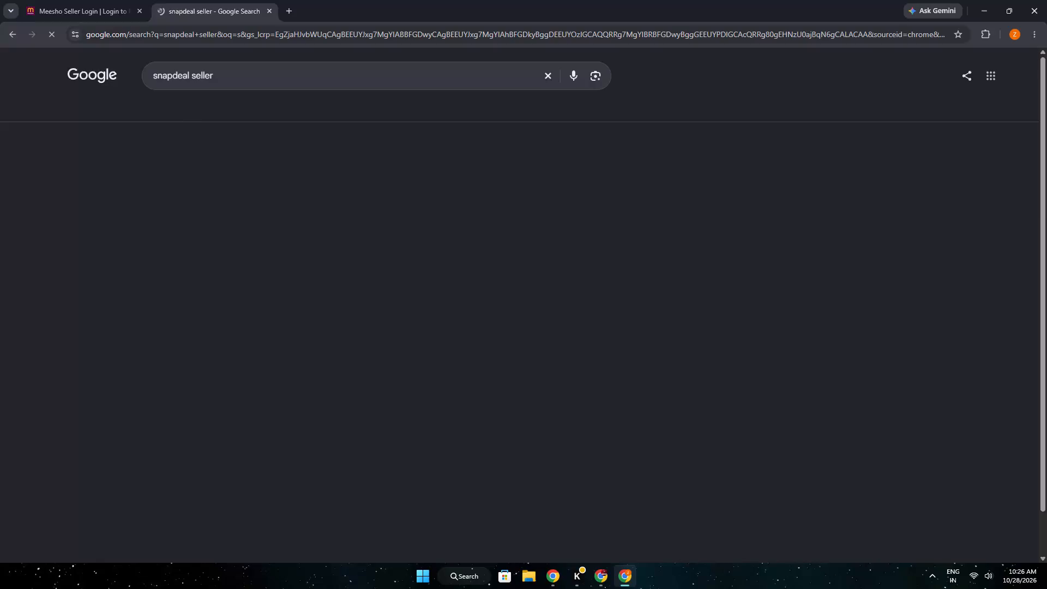
# Close the Meesho login tab, open the Snapdeal seller dashboard and review the orders to print that breach SLA today.
pyautogui.click(140, 12)
pyautogui.click(188, 172)
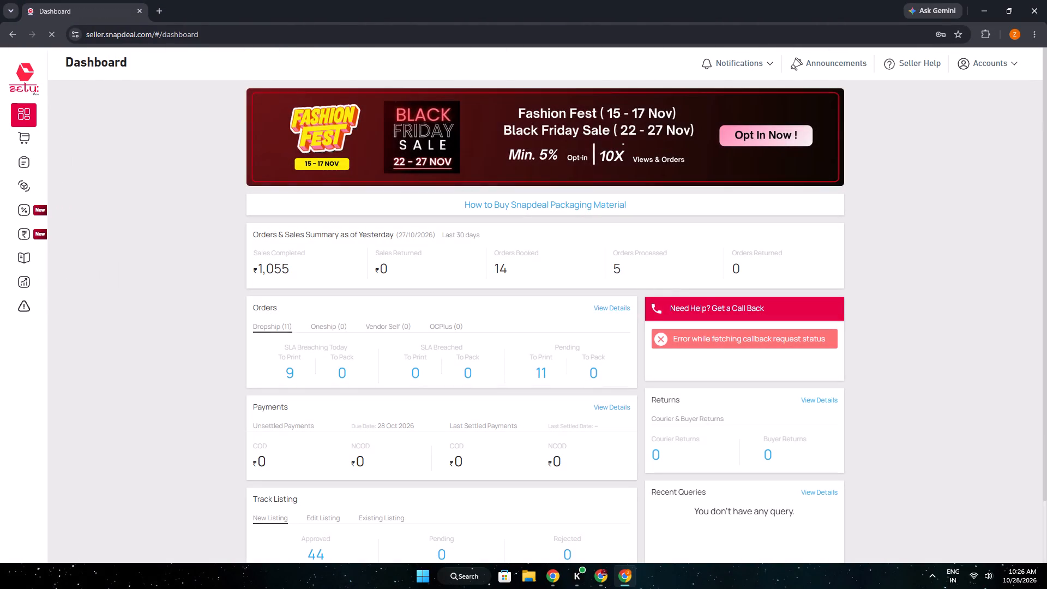
pyautogui.click(290, 374)
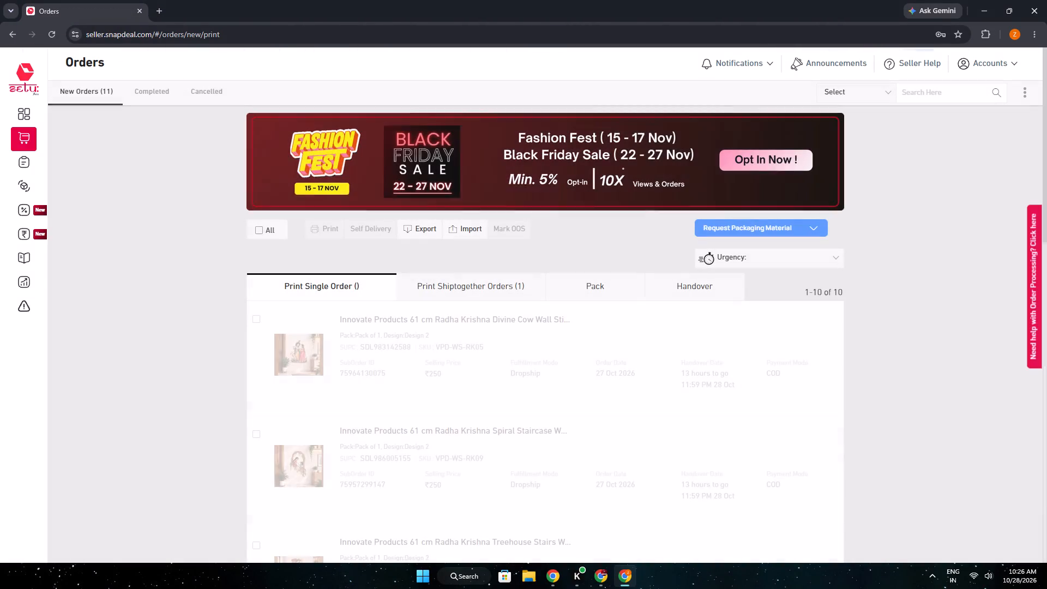
pyautogui.scroll(-4, 216, 396)
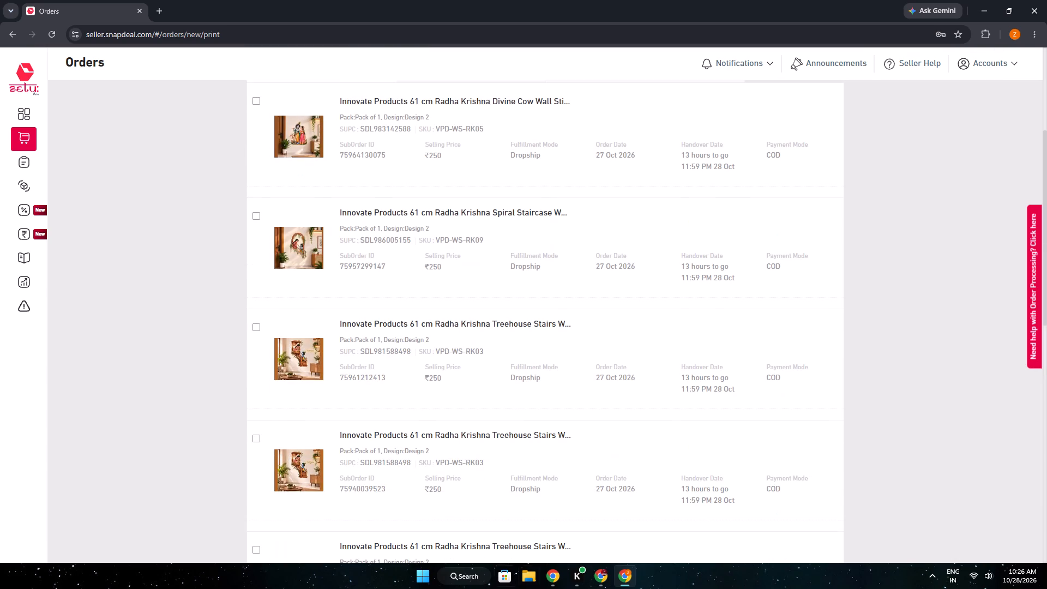
# Open the drawing "27 oct (2) .cdr" from the Downloads folder in CorelDRAW X7 and close the start-up message window.
pyautogui.click(526, 582)
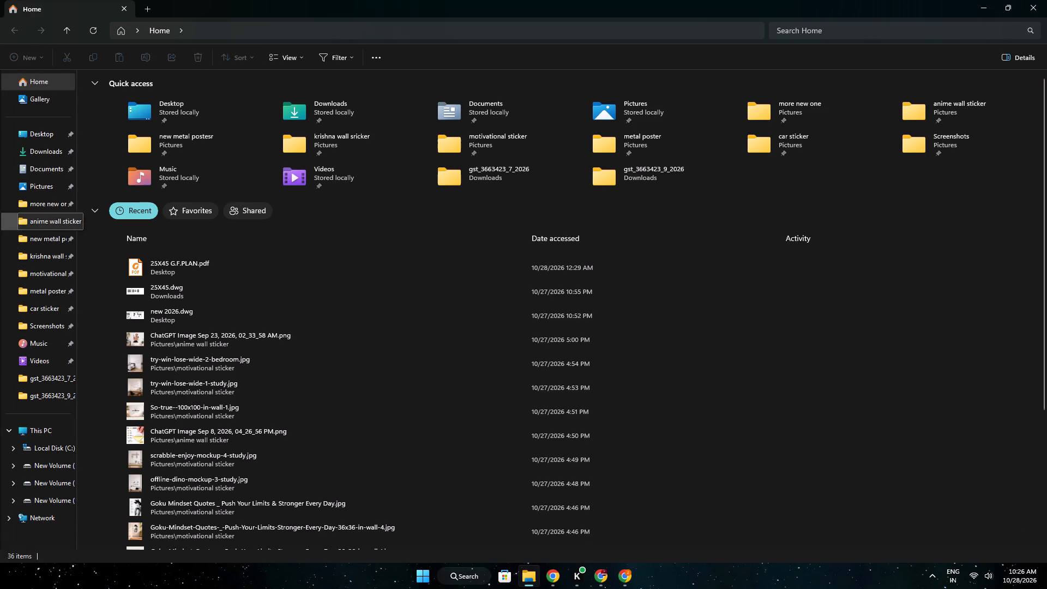
pyautogui.click(47, 159)
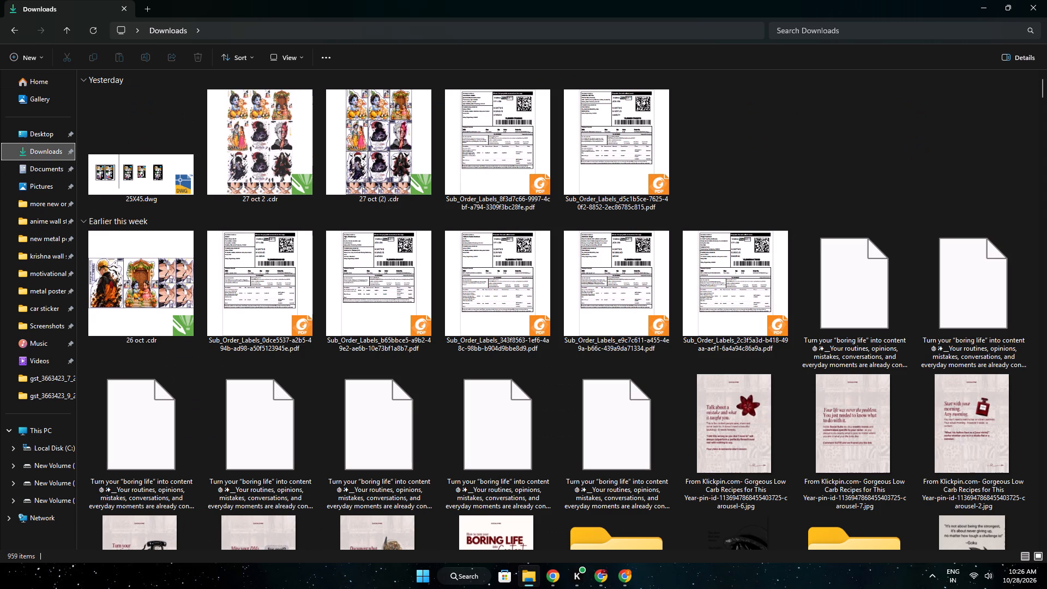
pyautogui.doubleClick(390, 133)
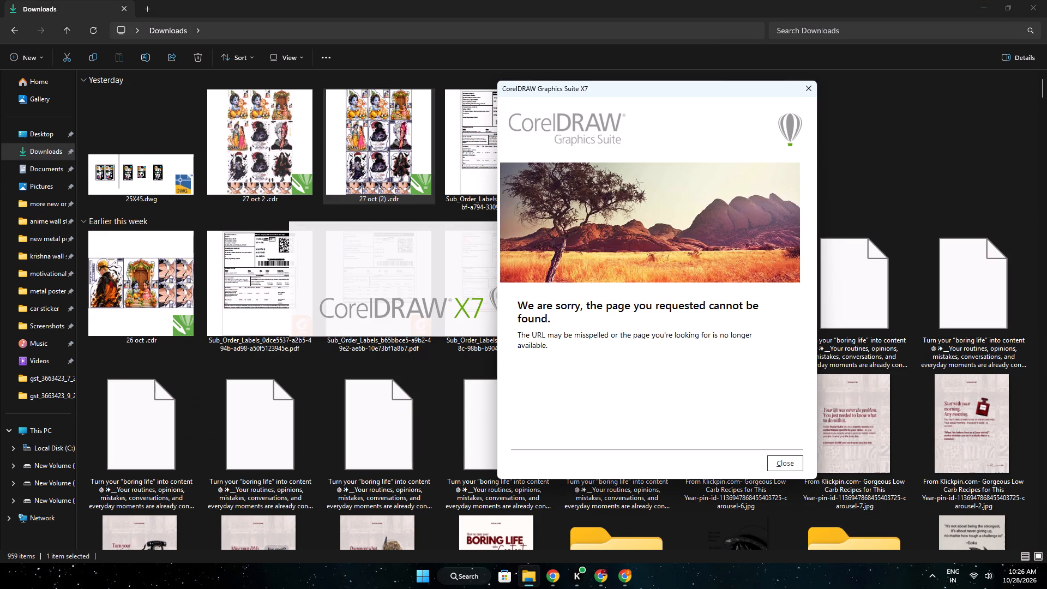
pyautogui.click(777, 467)
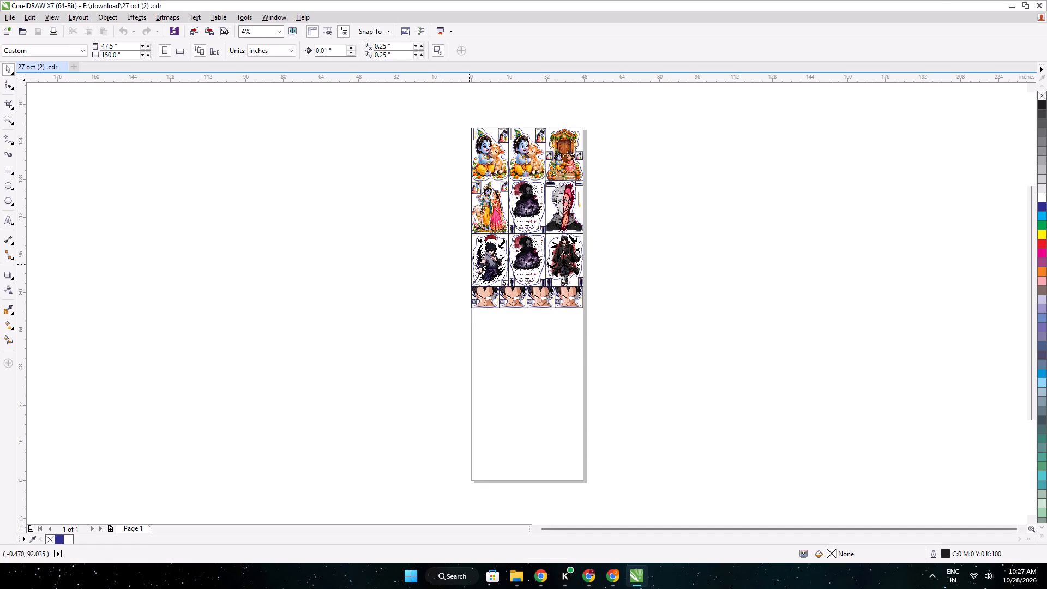
# Delete the Radha Krishna doorway sticker, including its small corner inserts, from the end of the first row.
pyautogui.scroll(2, 503, 139)
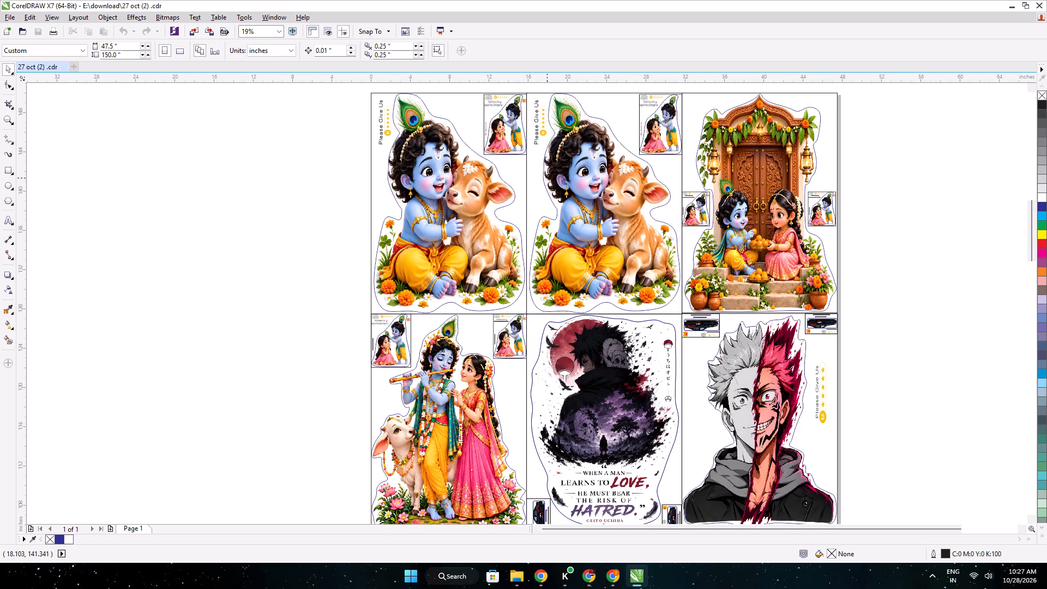
pyautogui.scroll(1, 539, 179)
pyautogui.scroll(-1, 539, 179)
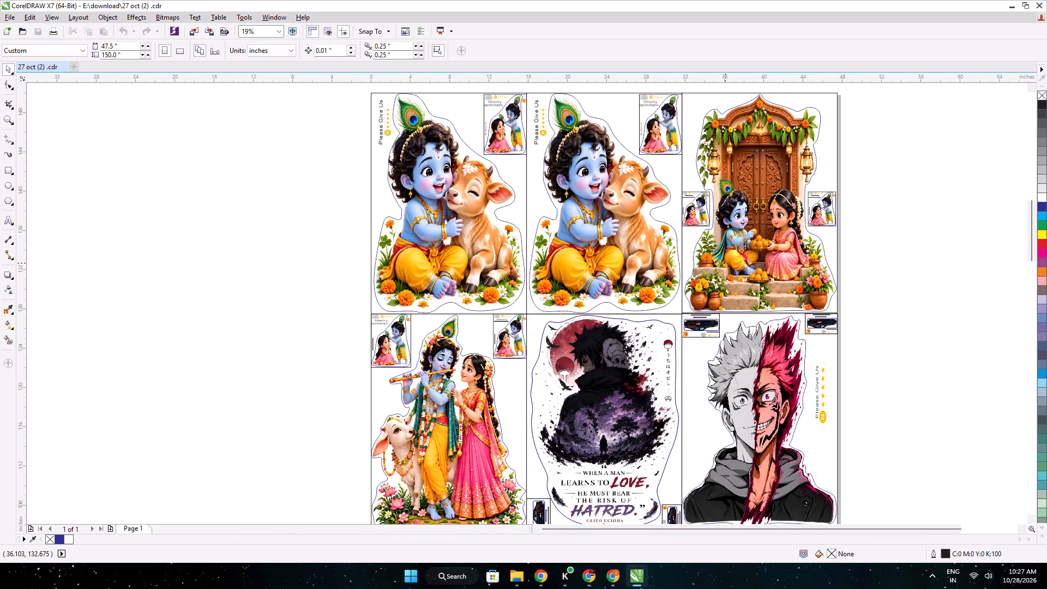
pyautogui.moveTo(761, 223); pyautogui.dragTo(744, 251, button='middle')
pyautogui.moveTo(841, 102); pyautogui.dragTo(667, 341)
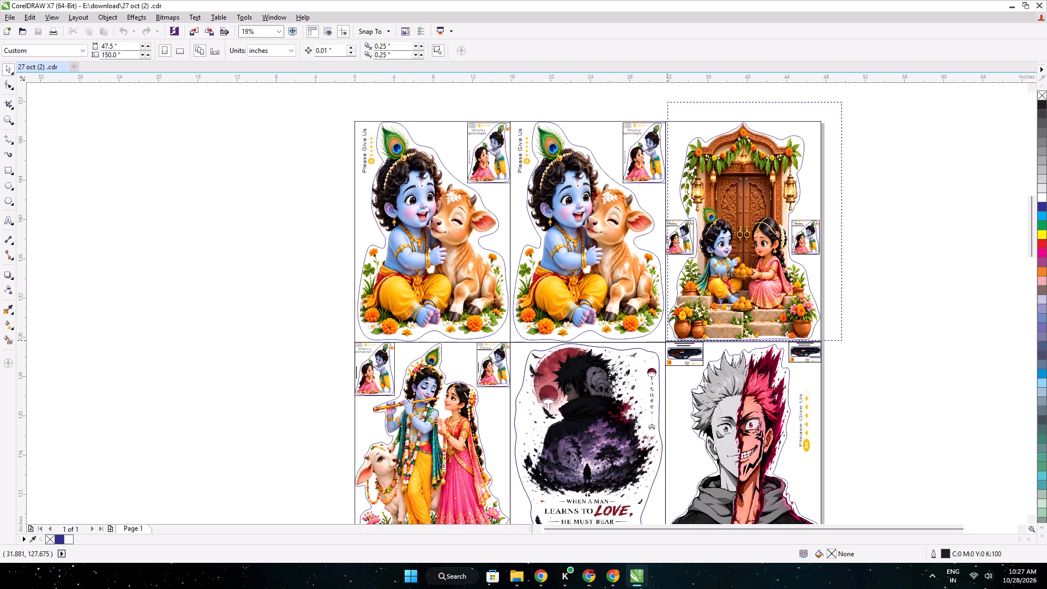
pyautogui.moveTo(667, 341); pyautogui.dragTo(663, 342)
pyautogui.press('Delete')
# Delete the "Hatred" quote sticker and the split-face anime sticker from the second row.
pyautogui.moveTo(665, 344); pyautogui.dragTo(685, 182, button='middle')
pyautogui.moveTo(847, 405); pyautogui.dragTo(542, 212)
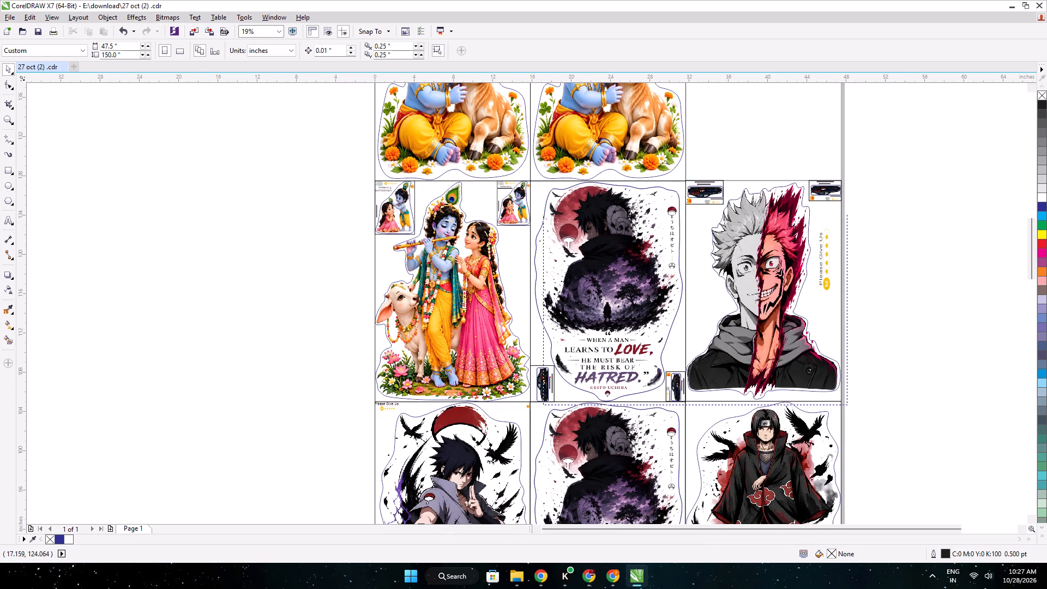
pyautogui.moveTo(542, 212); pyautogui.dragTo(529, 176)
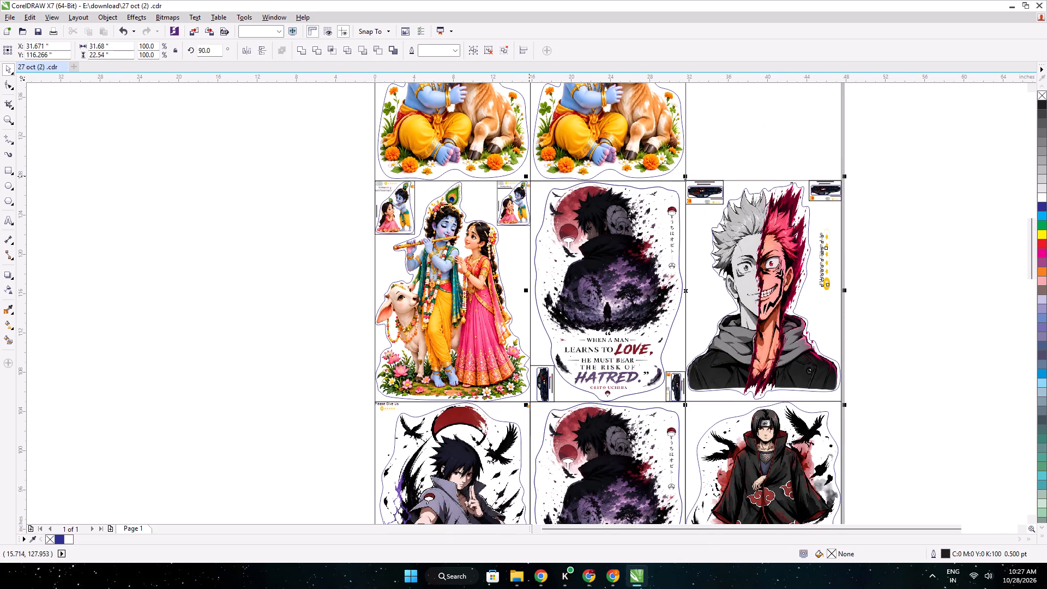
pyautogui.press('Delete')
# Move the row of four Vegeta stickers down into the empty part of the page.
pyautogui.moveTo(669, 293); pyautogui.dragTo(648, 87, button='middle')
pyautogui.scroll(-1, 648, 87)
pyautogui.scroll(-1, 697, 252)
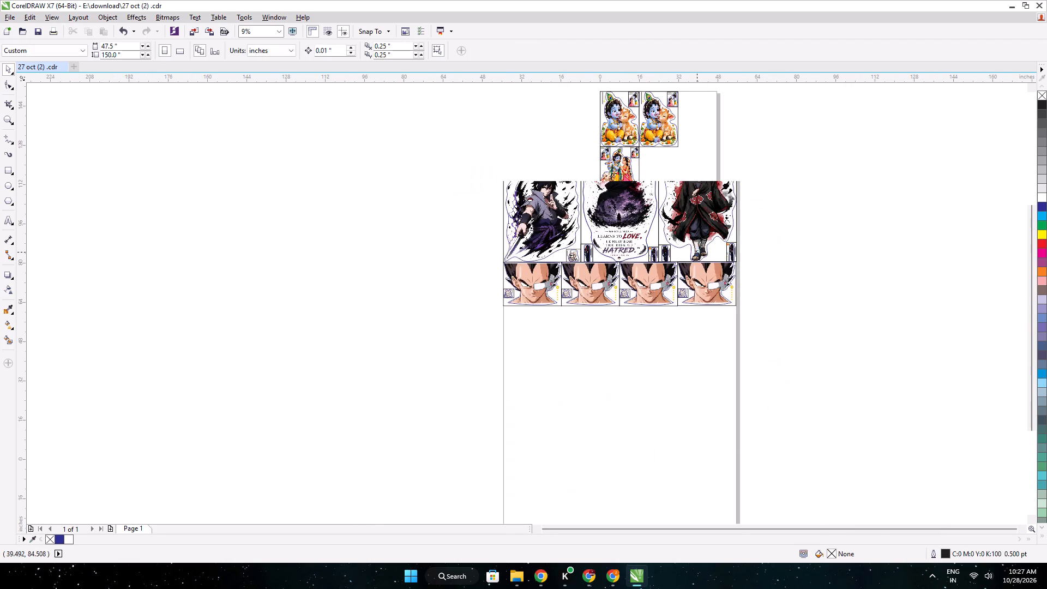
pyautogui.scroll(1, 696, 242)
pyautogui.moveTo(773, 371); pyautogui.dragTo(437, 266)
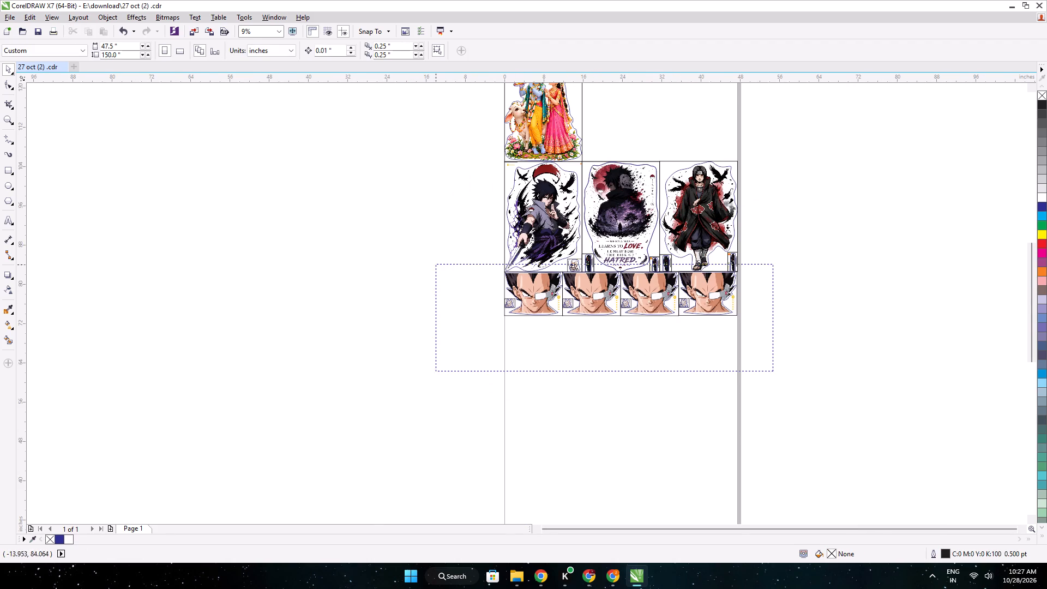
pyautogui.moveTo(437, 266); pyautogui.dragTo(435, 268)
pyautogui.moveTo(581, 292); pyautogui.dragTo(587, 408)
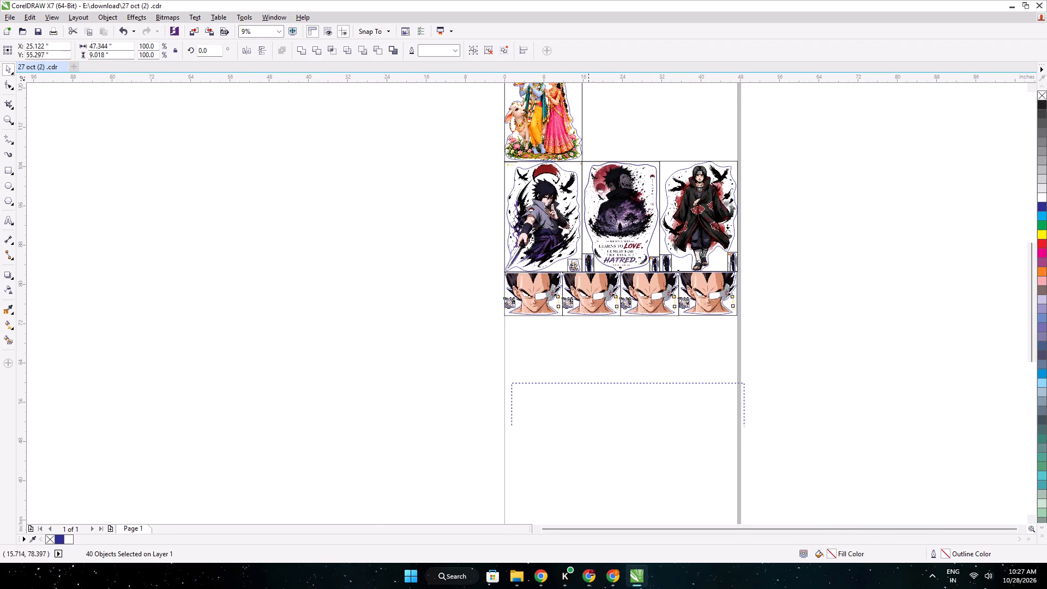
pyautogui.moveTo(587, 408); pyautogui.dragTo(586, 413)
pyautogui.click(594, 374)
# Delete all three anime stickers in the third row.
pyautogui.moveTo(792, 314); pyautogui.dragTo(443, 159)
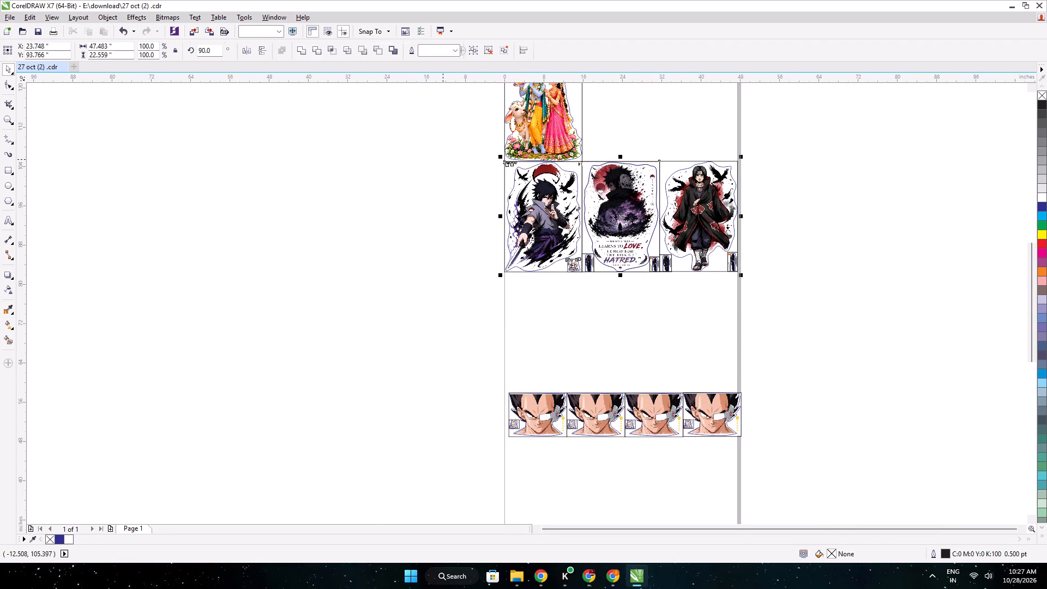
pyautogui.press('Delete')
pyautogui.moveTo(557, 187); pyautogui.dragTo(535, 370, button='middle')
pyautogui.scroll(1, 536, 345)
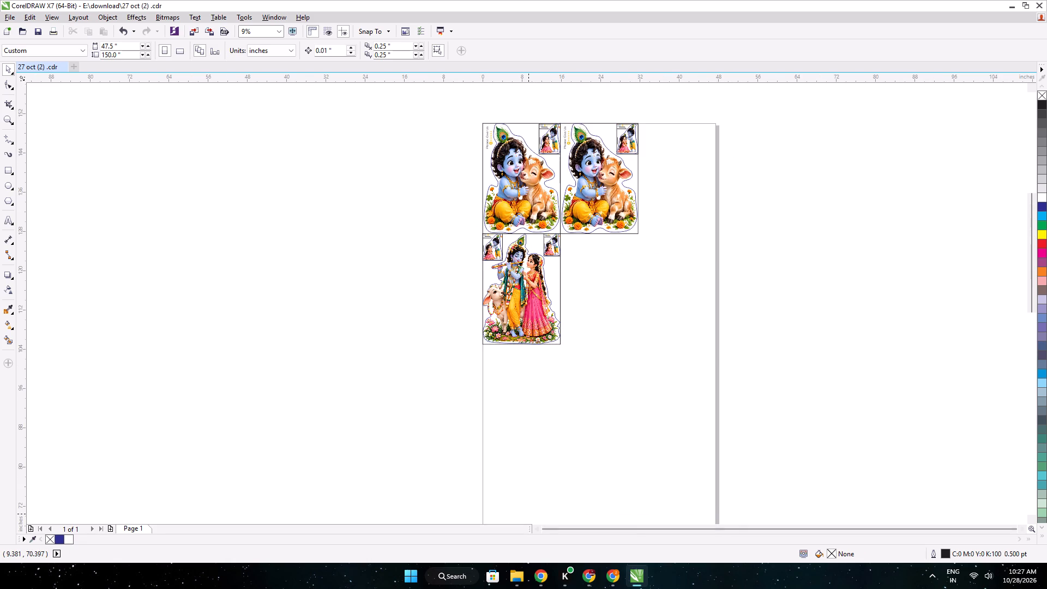
# Switch to the Meesho supplier panel in Chrome and review the products in the ready-to-ship and pending orders.
pyautogui.click(591, 579)
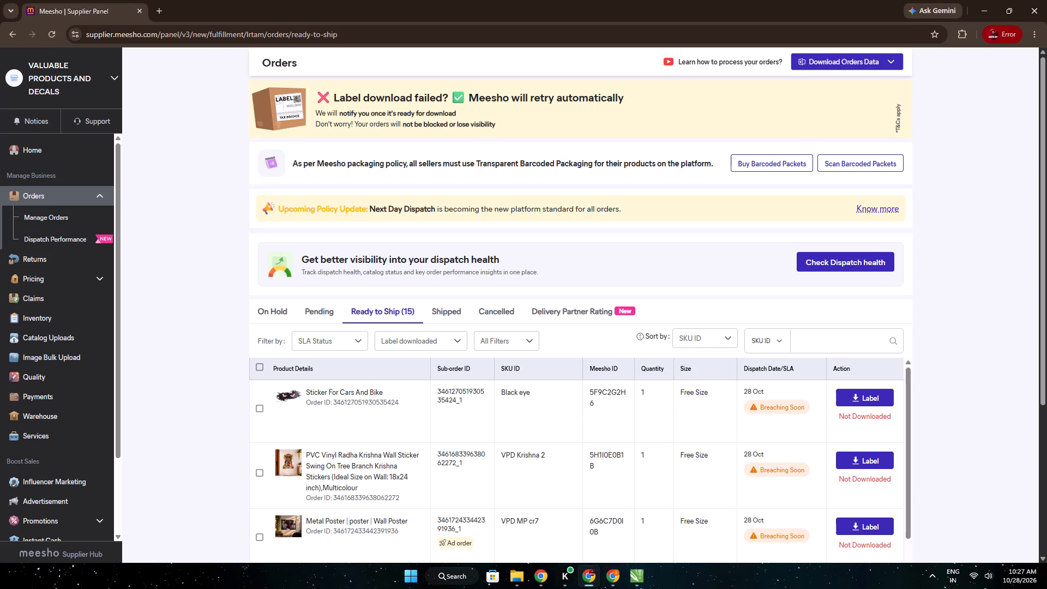
pyautogui.scroll(-1, 314, 426)
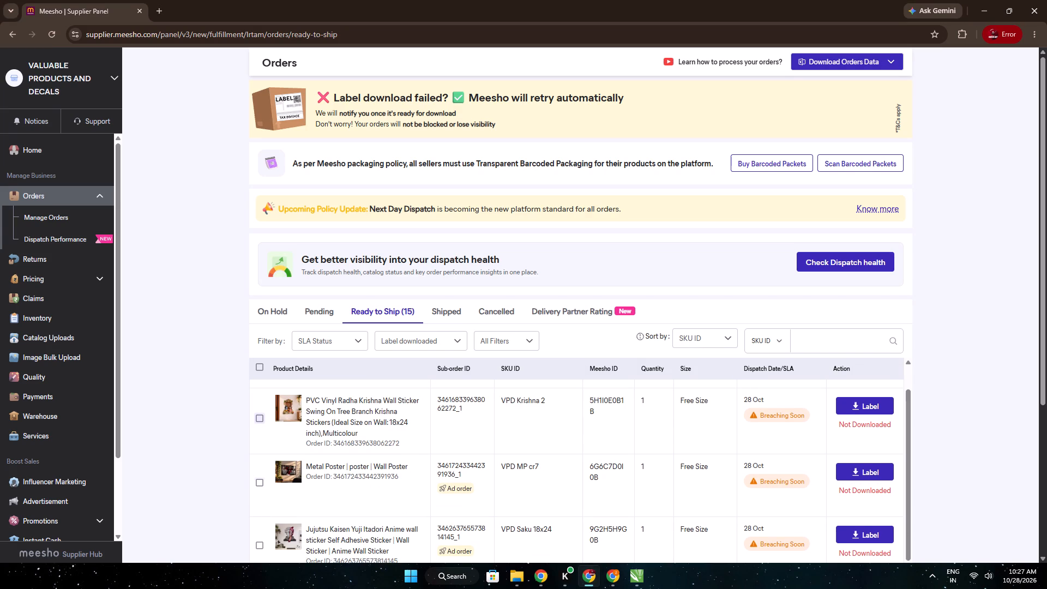
pyautogui.click(331, 311)
pyautogui.scroll(-3, 180, 395)
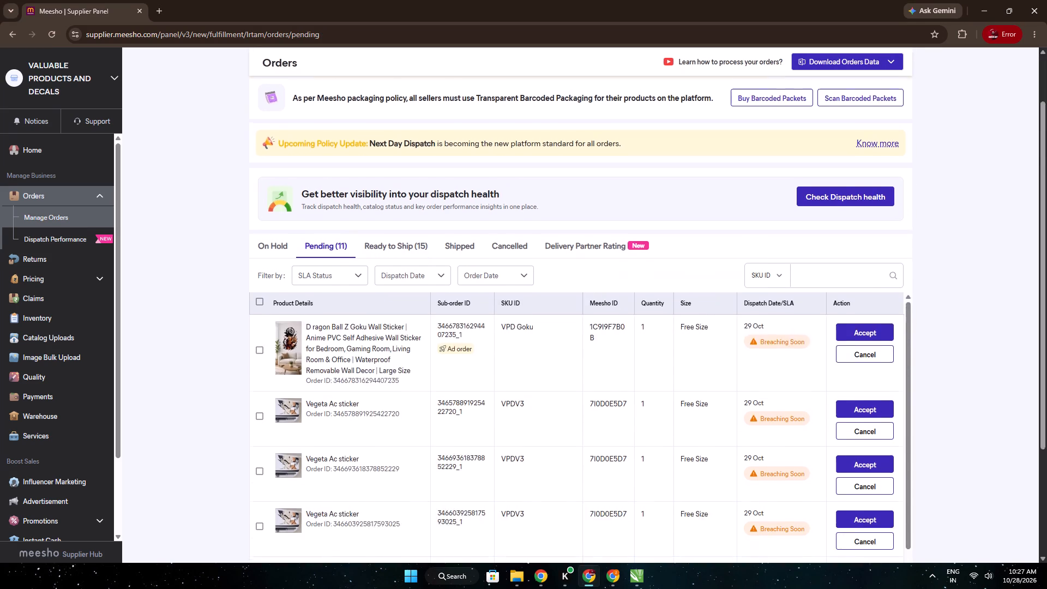
pyautogui.scroll(-4, 330, 365)
pyautogui.scroll(-4, 368, 453)
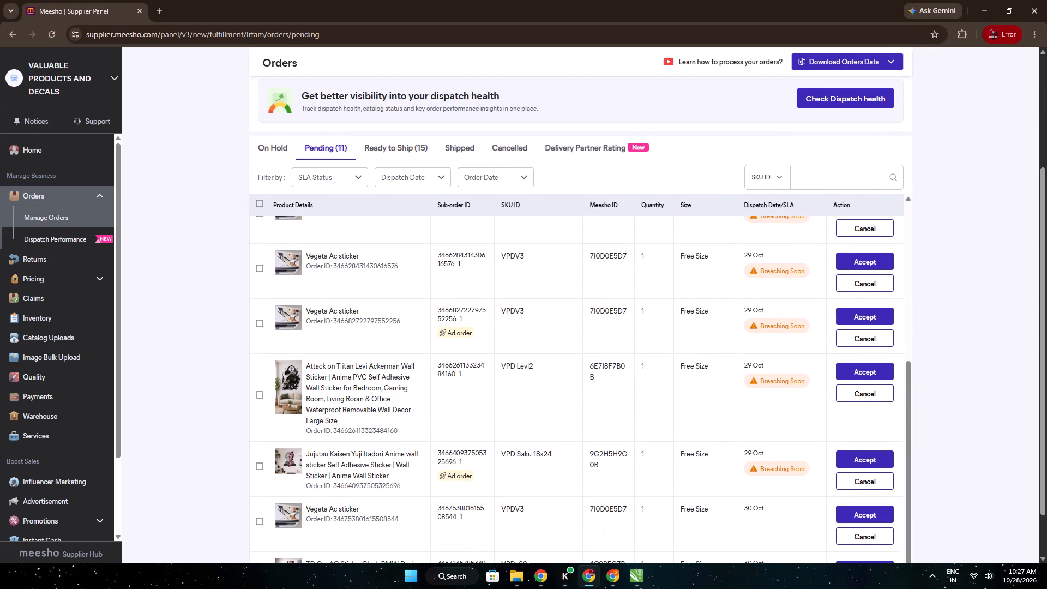
pyautogui.scroll(-3, 352, 474)
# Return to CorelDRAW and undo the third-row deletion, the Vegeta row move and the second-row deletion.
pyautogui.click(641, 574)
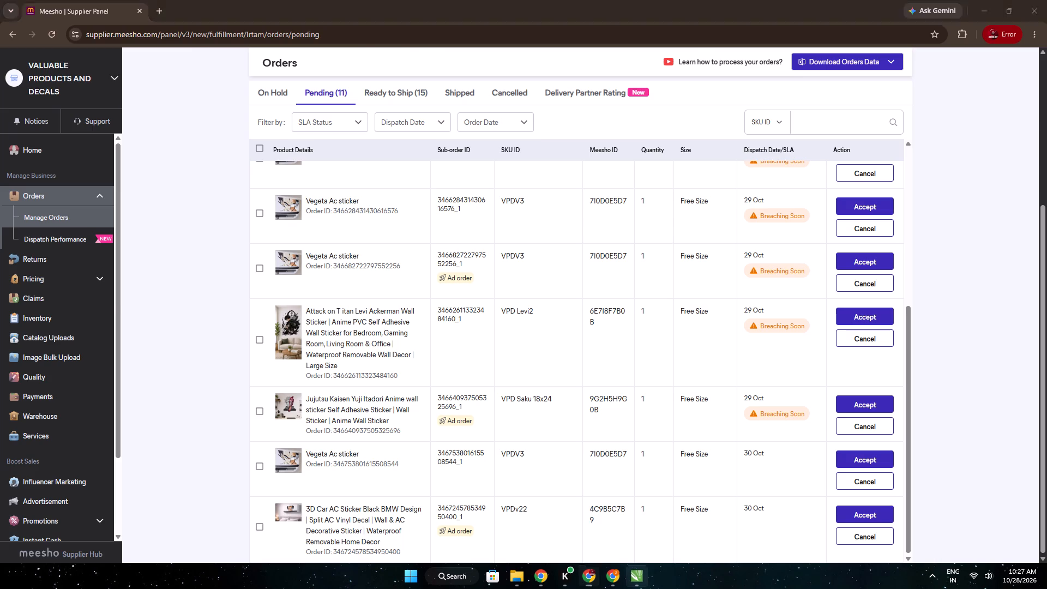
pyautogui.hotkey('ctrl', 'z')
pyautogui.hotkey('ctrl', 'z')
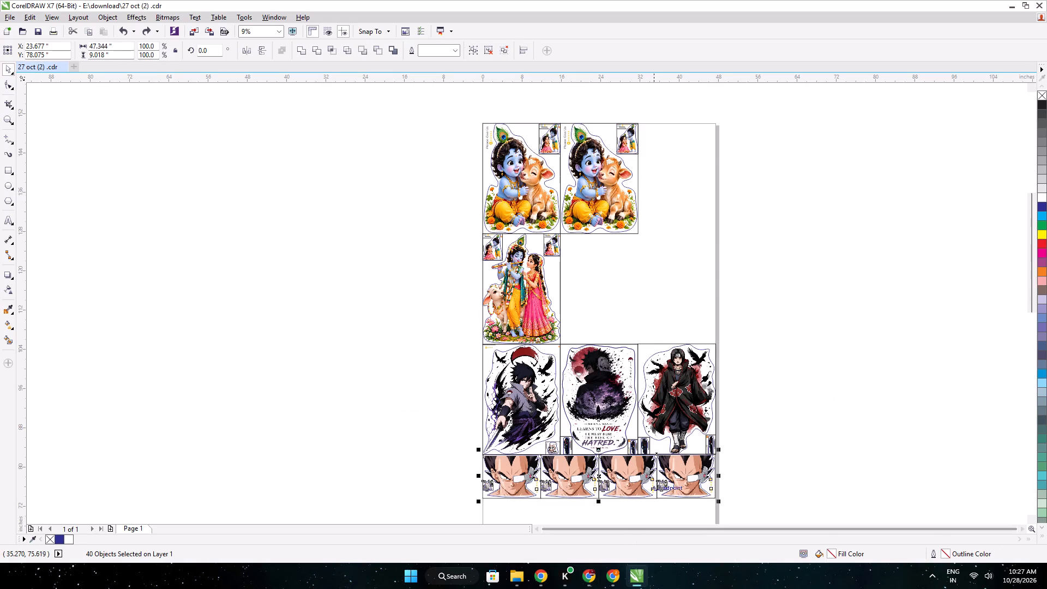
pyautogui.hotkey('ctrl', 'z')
# Delete the three anime stickers in the third row, leaving the Vegeta row in place.
pyautogui.click(822, 371)
pyautogui.moveTo(722, 453); pyautogui.dragTo(686, 450)
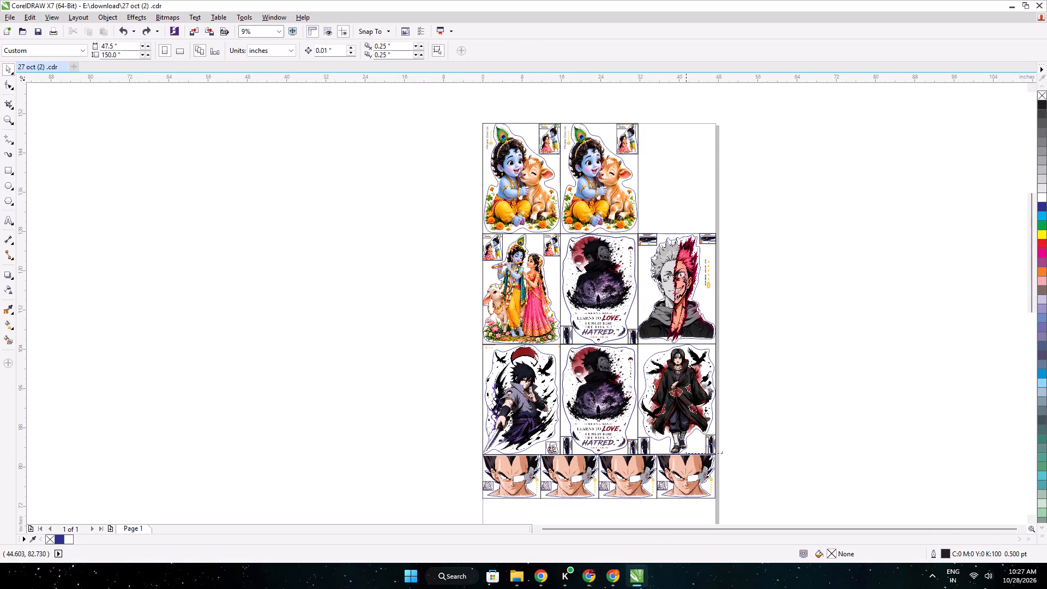
pyautogui.moveTo(686, 450); pyautogui.dragTo(434, 342)
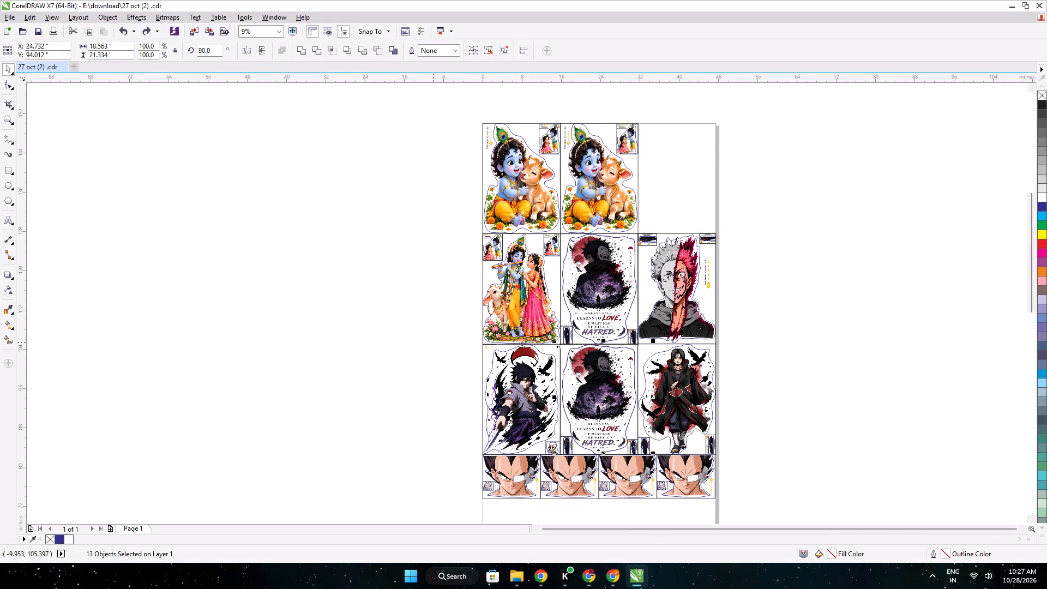
pyautogui.press('Delete')
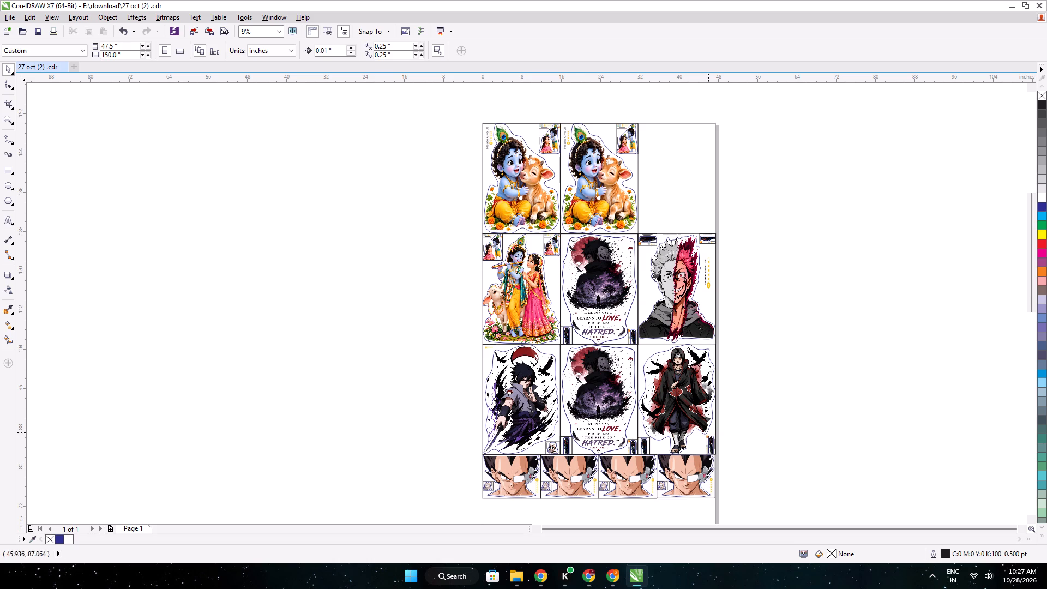
pyautogui.moveTo(725, 467); pyautogui.dragTo(450, 336)
pyautogui.press('Delete')
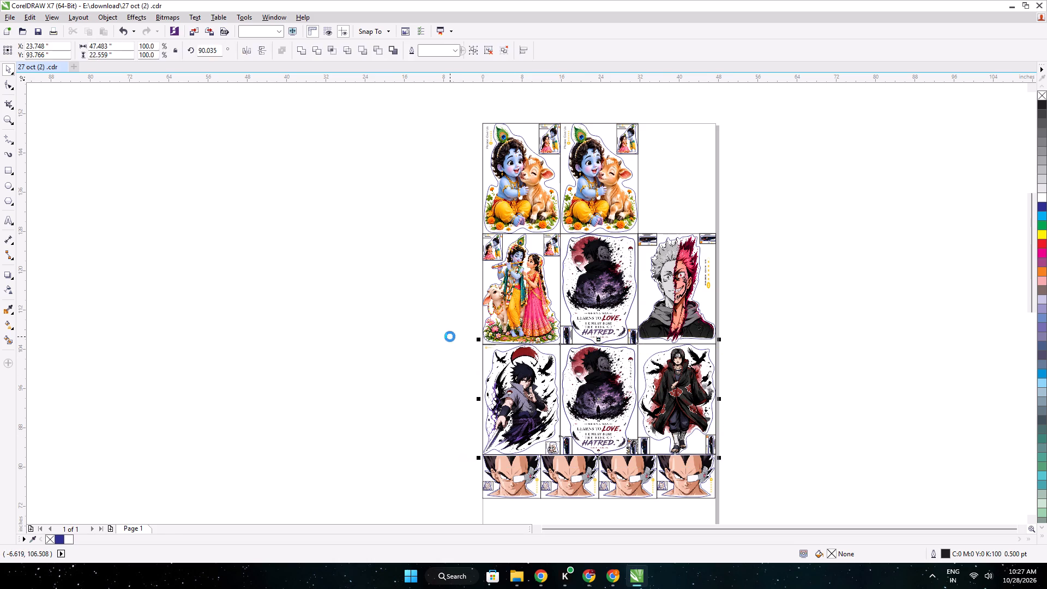
# Delete the "Hatred" quote sticker from the middle of the second row.
pyautogui.moveTo(465, 230); pyautogui.dragTo(547, 367)
pyautogui.moveTo(547, 367); pyautogui.dragTo(641, 363, button='right')
pyautogui.moveTo(547, 367); pyautogui.dragTo(639, 362)
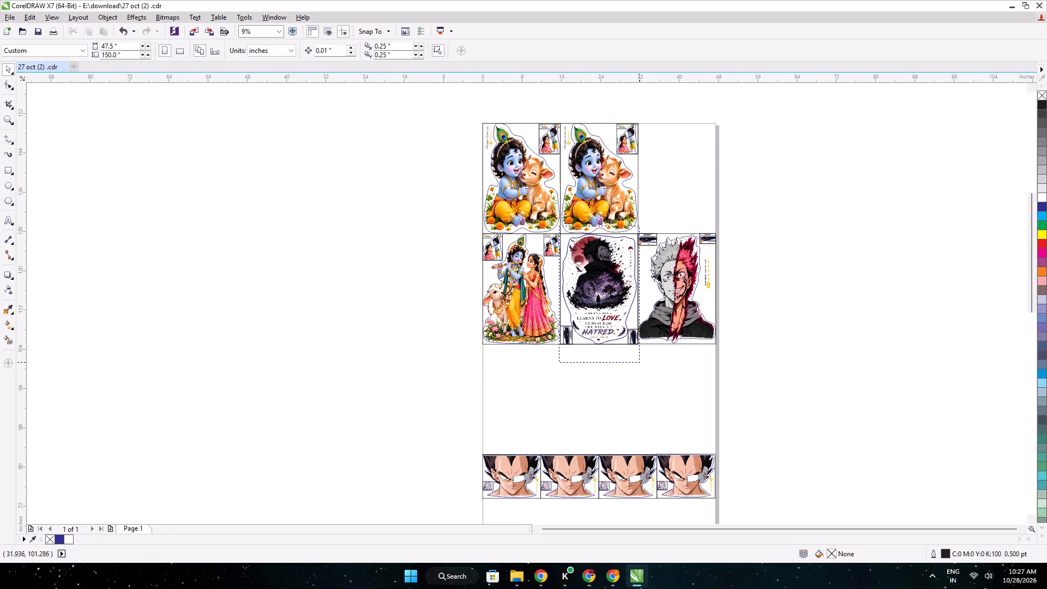
pyautogui.moveTo(639, 362); pyautogui.dragTo(639, 362)
pyautogui.press('Delete')
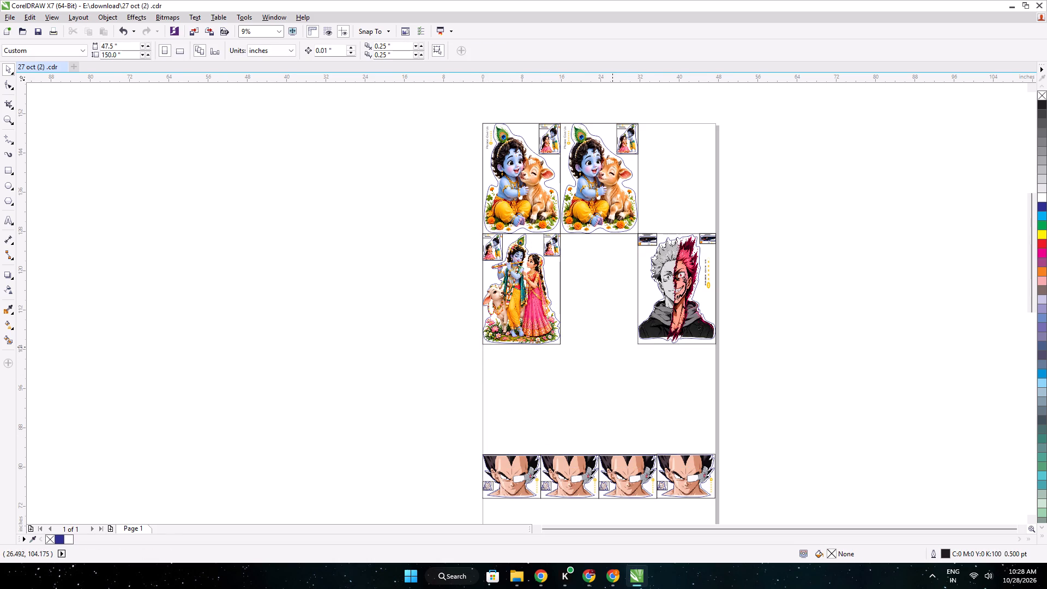
# Move the split-face anime sticker into the middle of the second row, flush against the flute-playing Krishna sticker and the row above.
pyautogui.moveTo(721, 364); pyautogui.dragTo(618, 233)
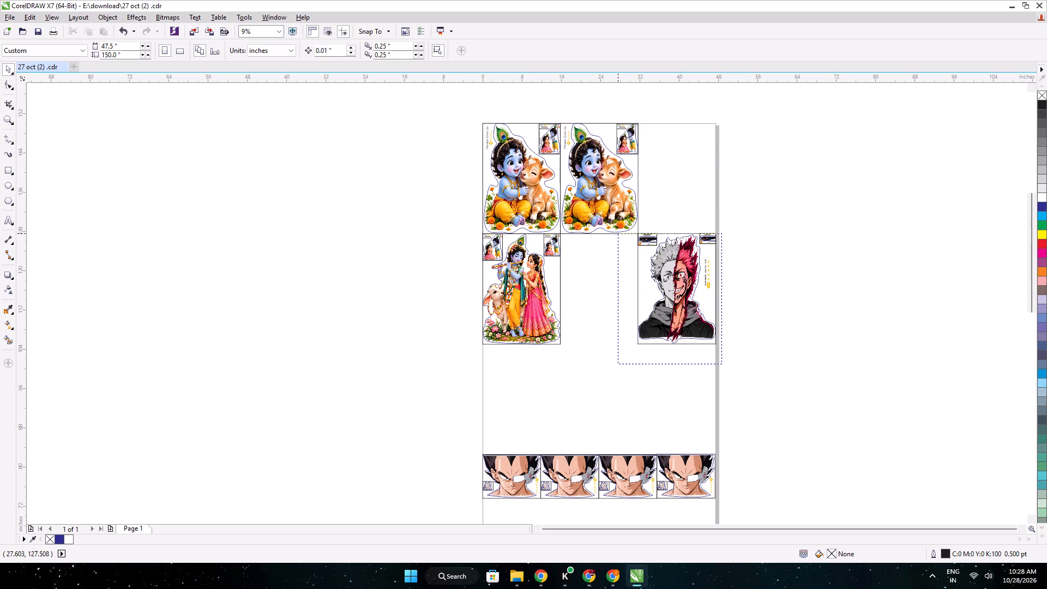
pyautogui.moveTo(618, 233); pyautogui.dragTo(617, 232)
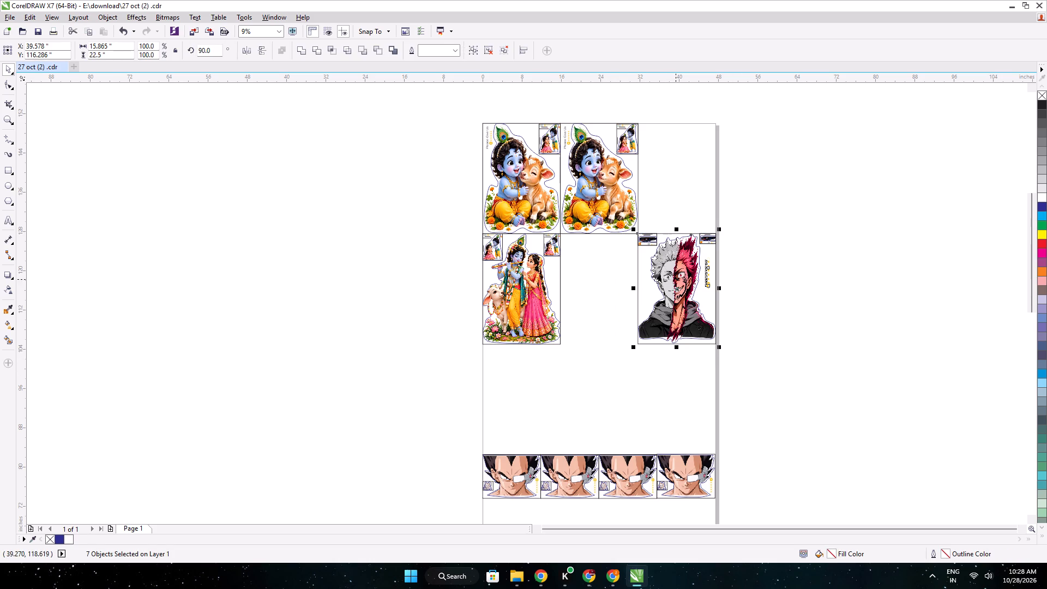
pyautogui.moveTo(672, 267); pyautogui.dragTo(597, 267)
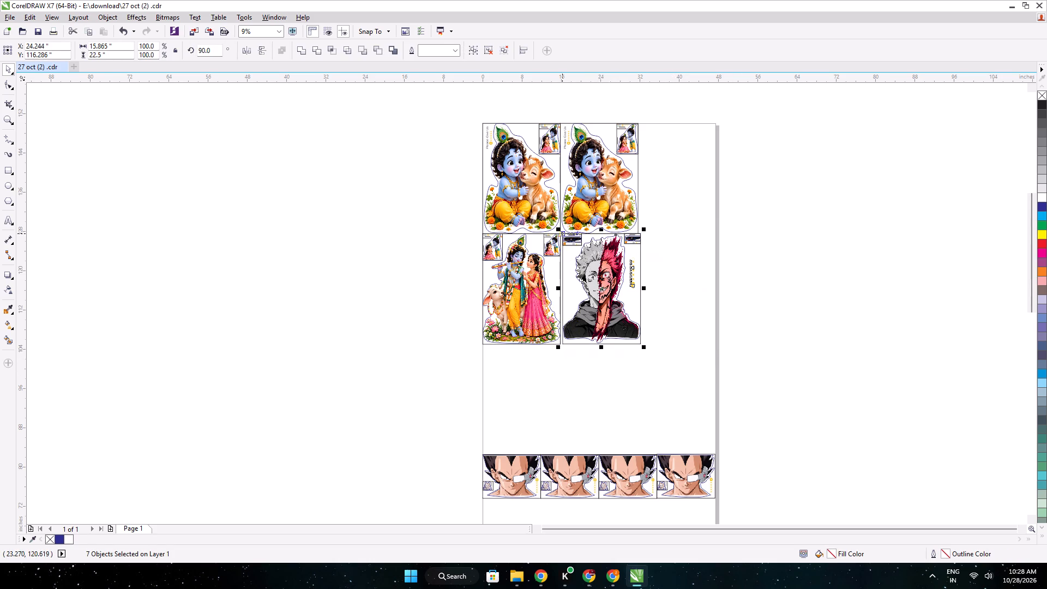
pyautogui.scroll(3, 557, 230)
pyautogui.moveTo(750, 260); pyautogui.dragTo(726, 264)
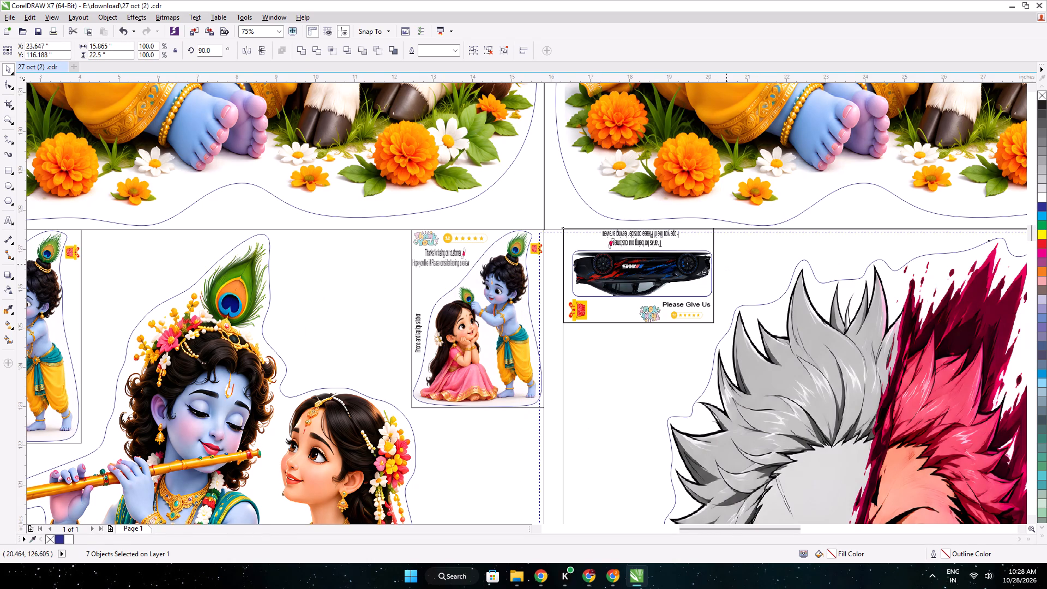
pyautogui.moveTo(726, 264); pyautogui.dragTo(731, 262)
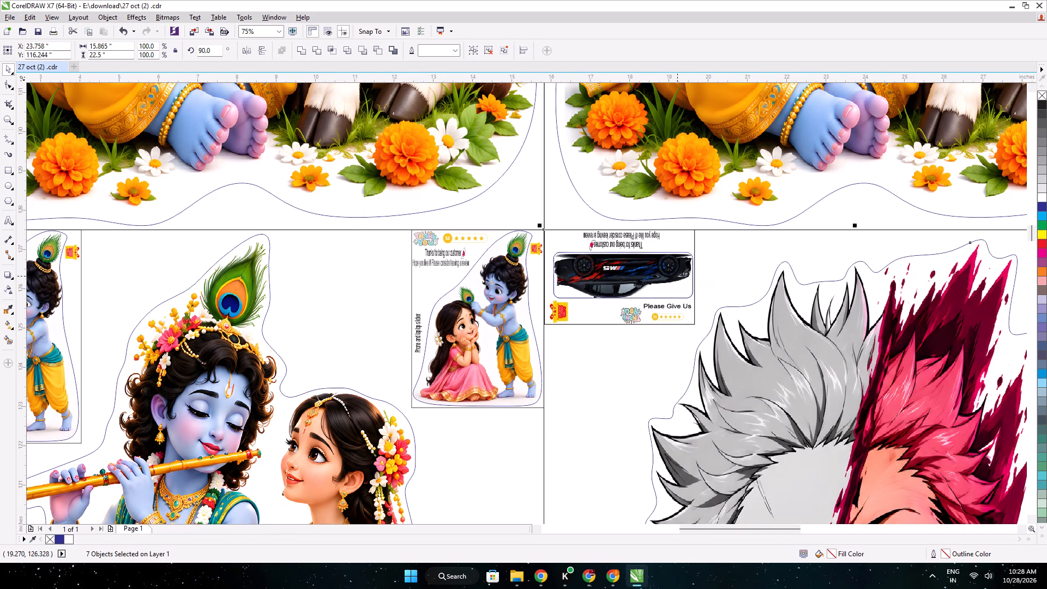
pyautogui.scroll(-4, 677, 277)
pyautogui.click(641, 436)
pyautogui.moveTo(646, 437); pyautogui.dragTo(643, 422, button='middle')
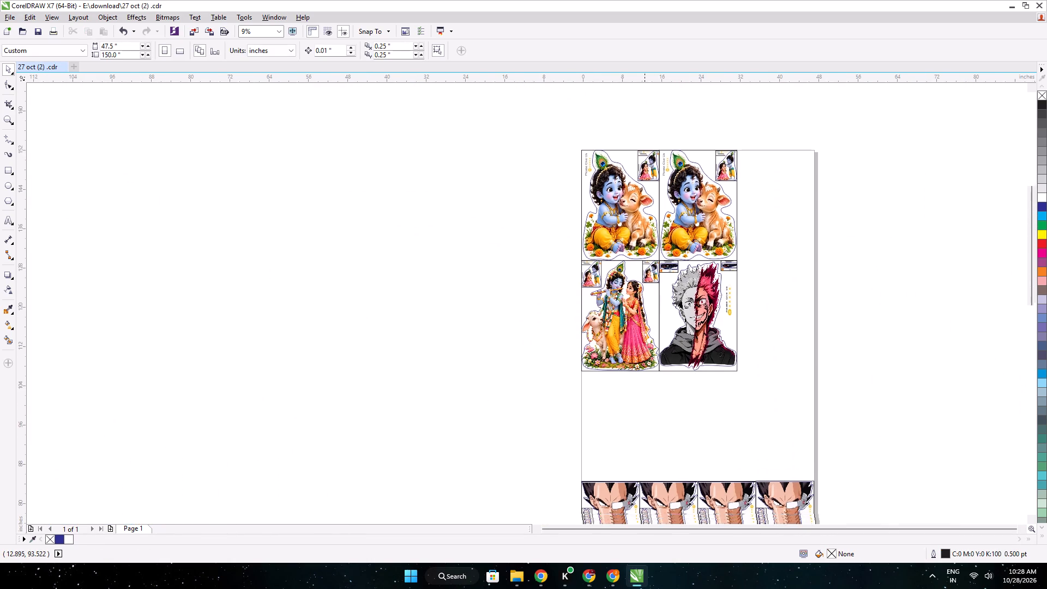
# Check the Meesho orders, switch to the Downloads folder and open the earlier print sheet 24 oct .cdr.
pyautogui.moveTo(643, 422); pyautogui.dragTo(570, 265, button='middle')
pyautogui.click(592, 574)
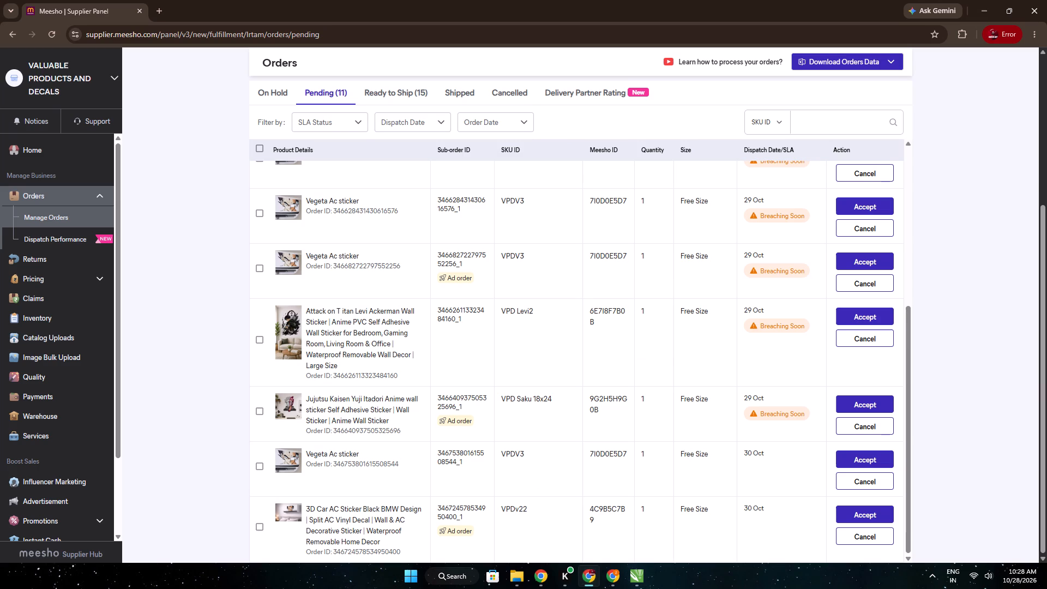
pyautogui.click(523, 578)
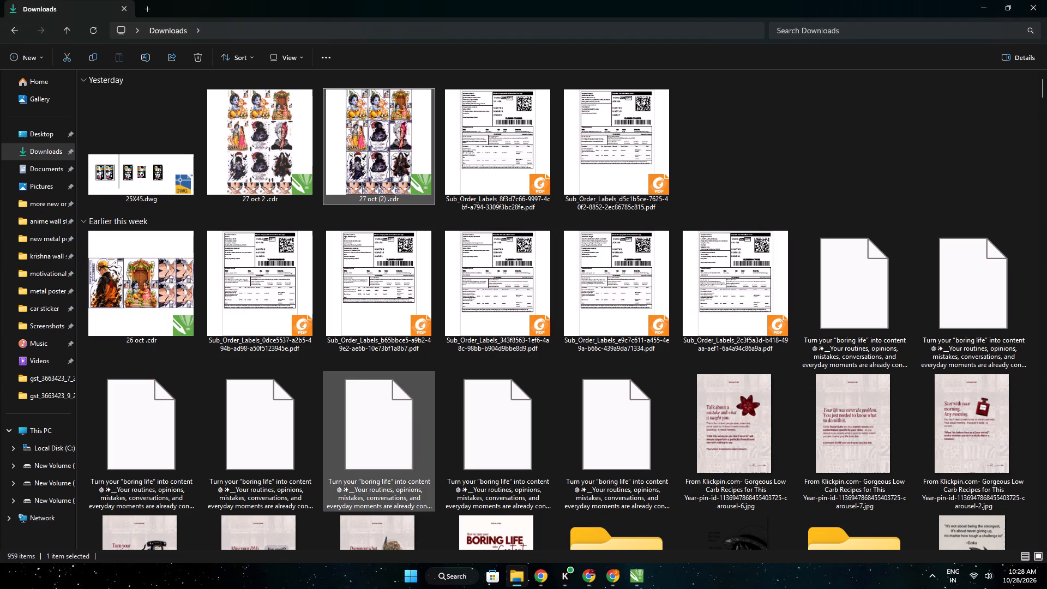
pyautogui.scroll(-7, 418, 237)
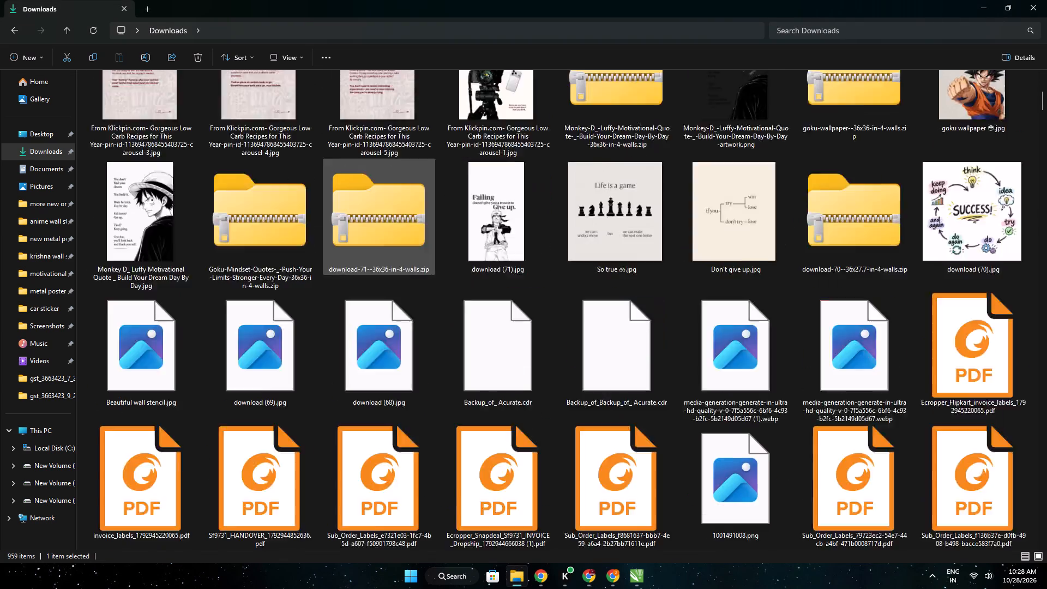
pyautogui.scroll(2, 529, 291)
pyautogui.scroll(-2, 530, 291)
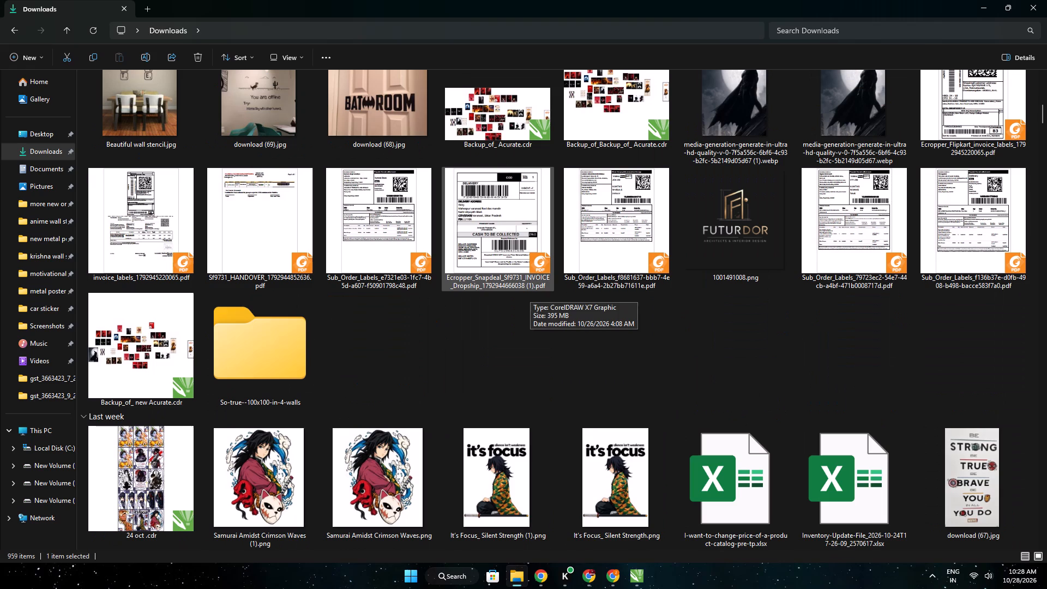
pyautogui.doubleClick(142, 479)
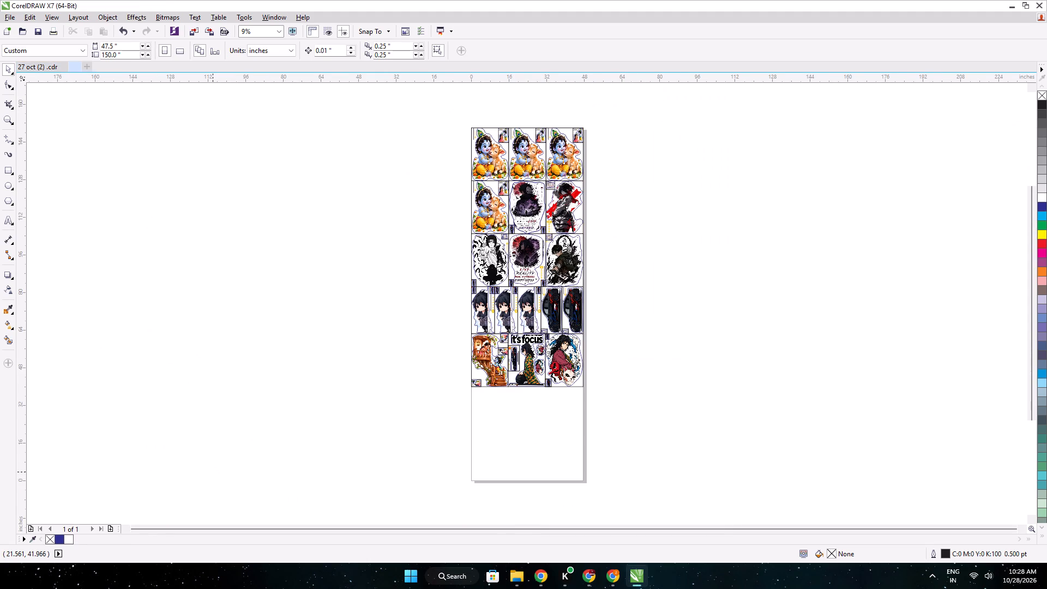
# Copy the complete Levi sword sticker from the third row of 24 oct .cdr and paste it into 27 oct (2) .cdr.
pyautogui.scroll(1, 546, 274)
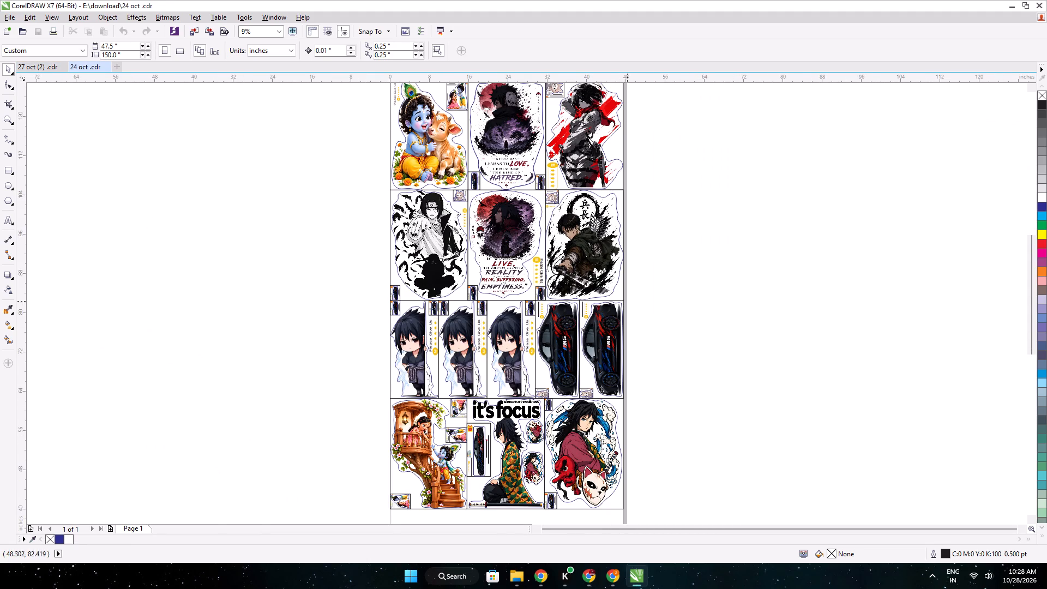
pyautogui.scroll(1, 617, 302)
pyautogui.moveTo(618, 293); pyautogui.dragTo(617, 333, button='middle')
pyautogui.moveTo(646, 351); pyautogui.dragTo(640, 346)
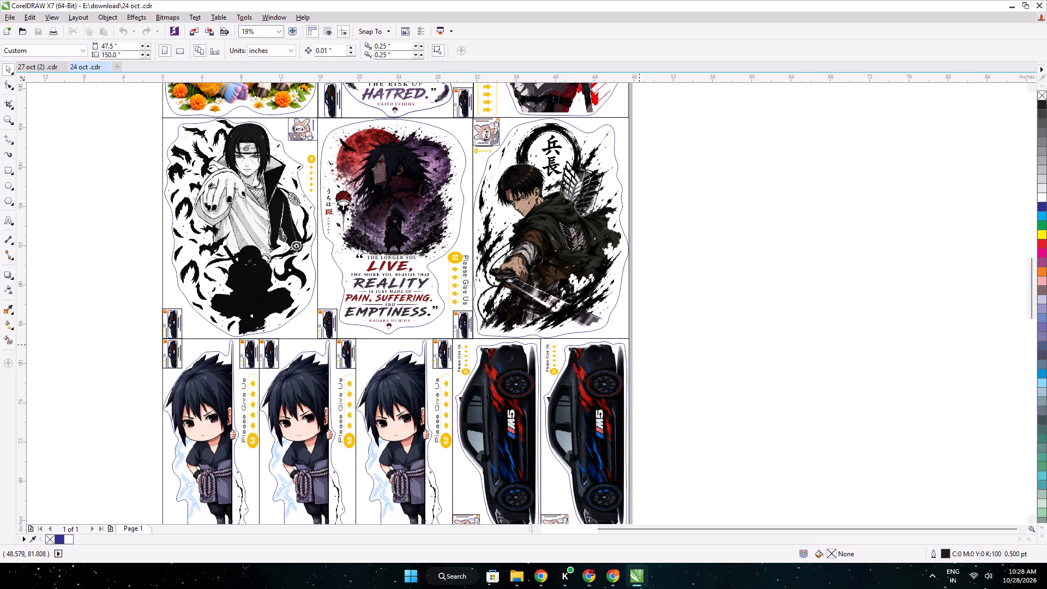
pyautogui.moveTo(636, 340); pyautogui.dragTo(471, 123)
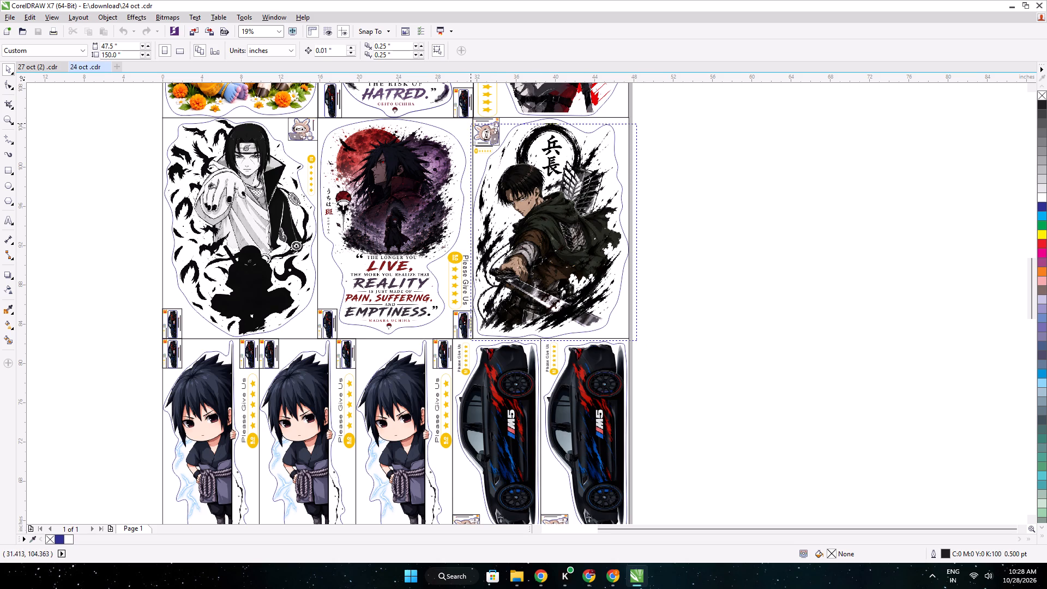
pyautogui.moveTo(471, 123); pyautogui.dragTo(470, 116)
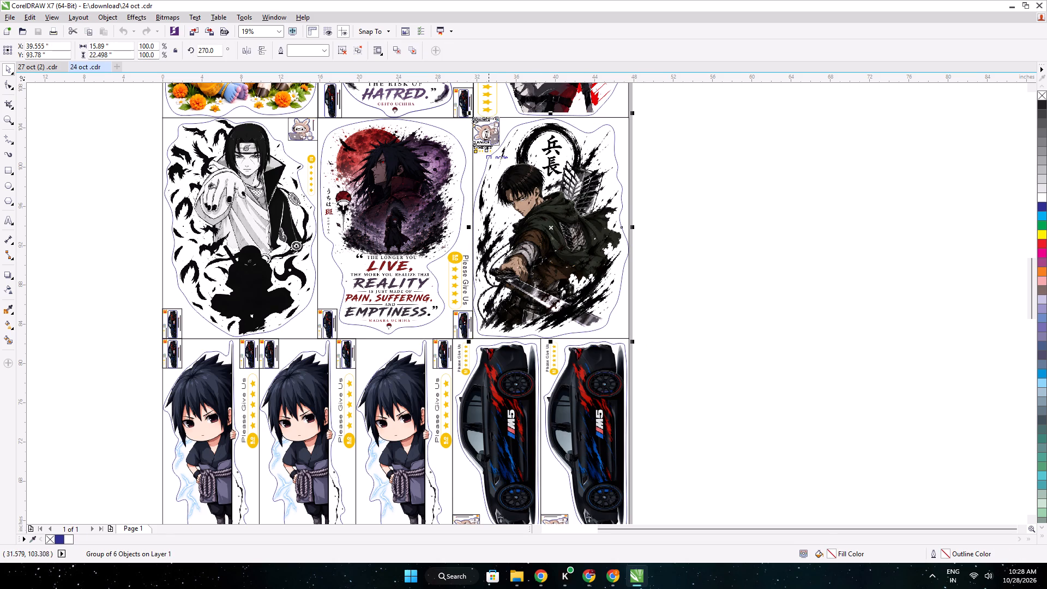
pyautogui.hotkey('ctrl', 'c')
pyautogui.click(50, 65)
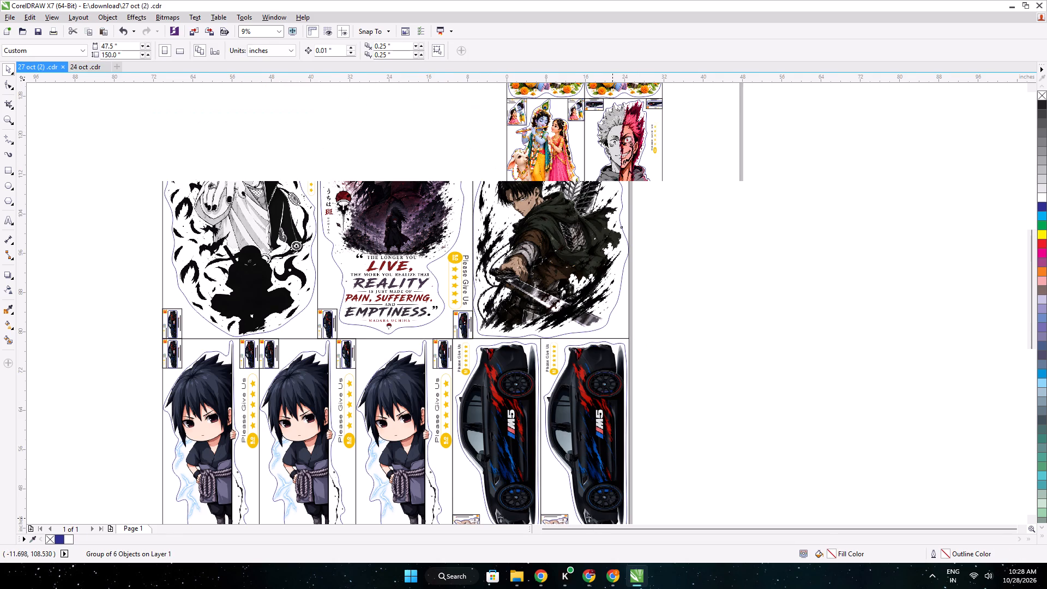
pyautogui.hotkey('ctrl', 'v')
# Move the pasted Levi sticker into the empty last spot of the second row, beside the split-face anime sticker.
pyautogui.moveTo(684, 245); pyautogui.dragTo(700, 158)
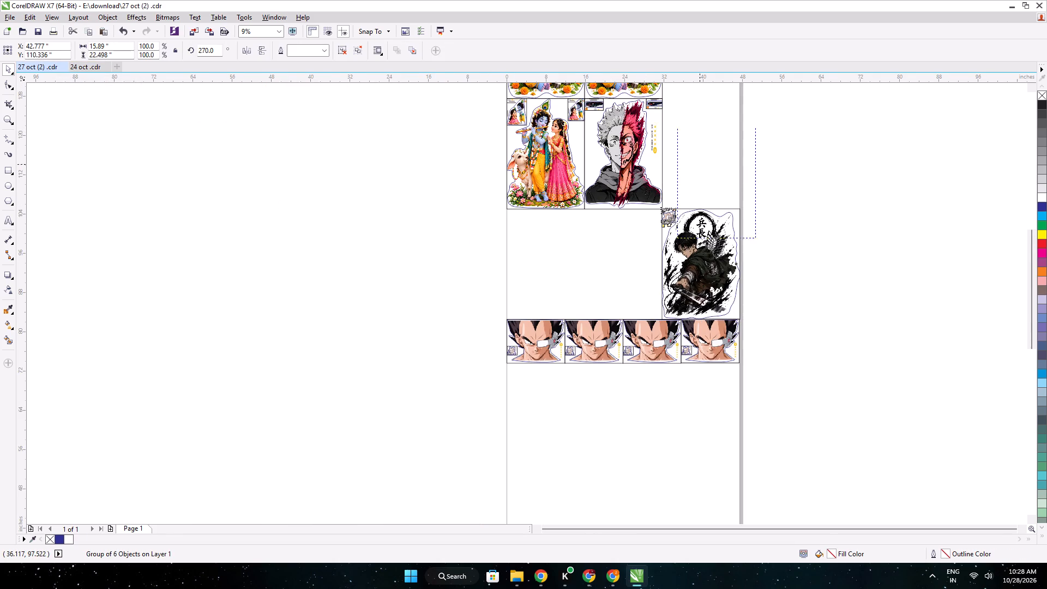
pyautogui.moveTo(700, 158); pyautogui.dragTo(700, 153)
pyautogui.moveTo(568, 197); pyautogui.dragTo(477, 388, button='middle')
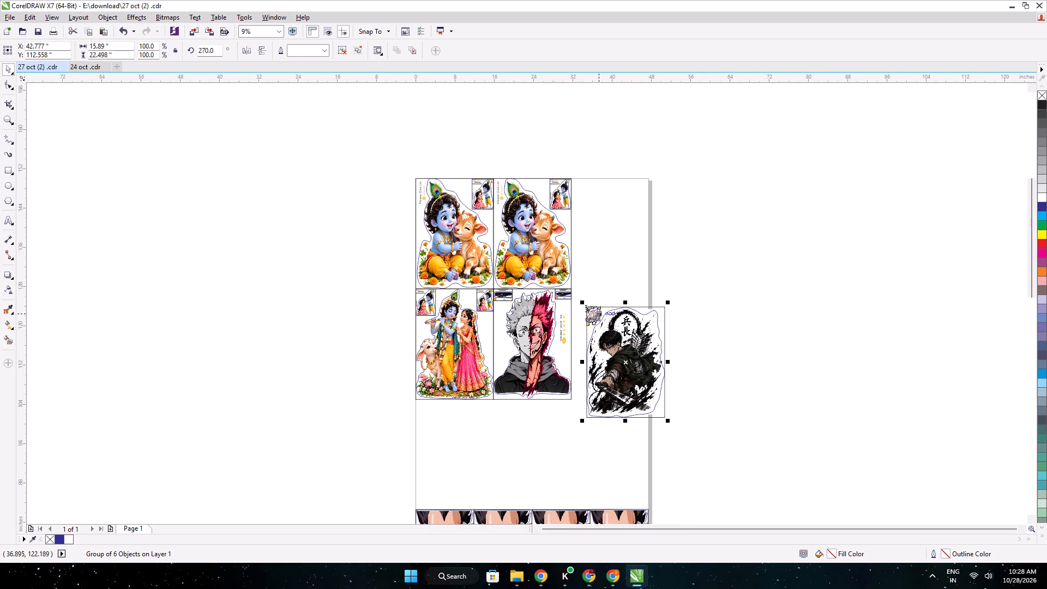
pyautogui.scroll(1, 574, 298)
pyautogui.moveTo(640, 362); pyautogui.dragTo(609, 323)
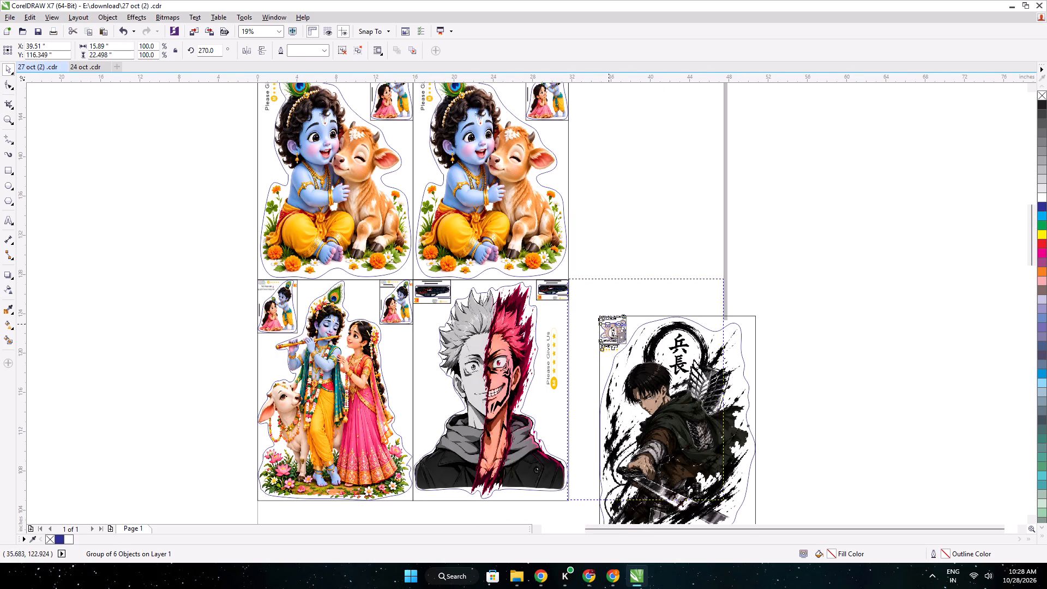
pyautogui.moveTo(609, 323); pyautogui.dragTo(609, 324)
# Set the Levi sticker's height to 22.5 inches.
pyautogui.doubleClick(94, 53)
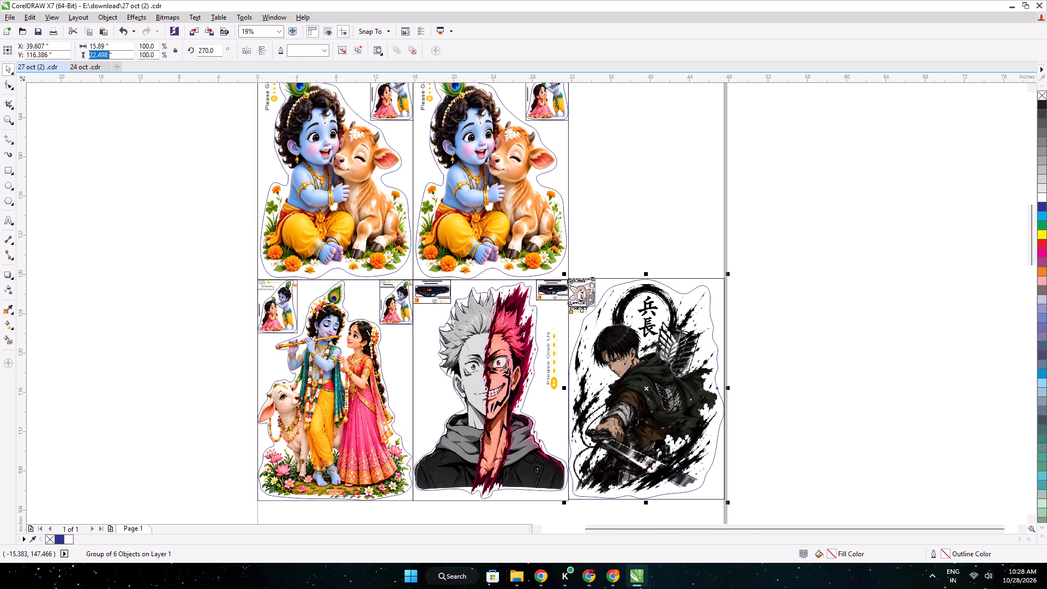
pyautogui.write('22')
pyautogui.write('.5')
pyautogui.press('Return')
# Fine-position the Levi sticker so its top-left corner meets the split-face sticker's top-right corner.
pyautogui.scroll(2, 581, 281)
pyautogui.moveTo(674, 292); pyautogui.dragTo(676, 298)
pyautogui.scroll(1, 533, 289)
pyautogui.press('Up')
pyautogui.press('Left')
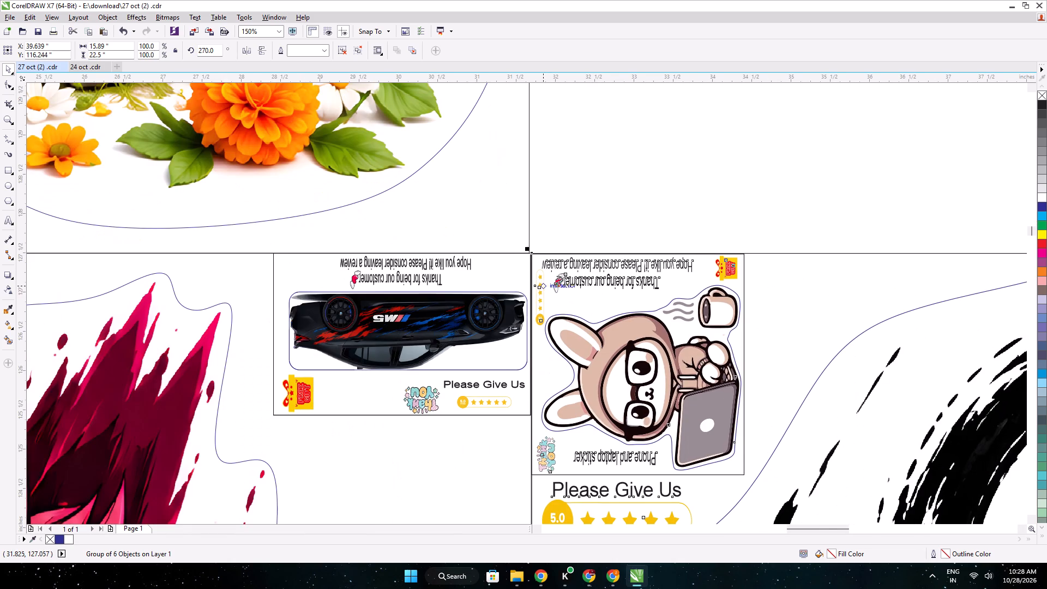
# Narrow the Levi sticker to about 15.8 inches wide so its right edge lies on the page edge.
pyautogui.scroll(-1, 548, 287)
pyautogui.moveTo(628, 280); pyautogui.dragTo(256, 231, button='middle')
pyautogui.moveTo(711, 253); pyautogui.dragTo(471, 215, button='middle')
pyautogui.moveTo(474, 227); pyautogui.dragTo(495, 161, button='middle')
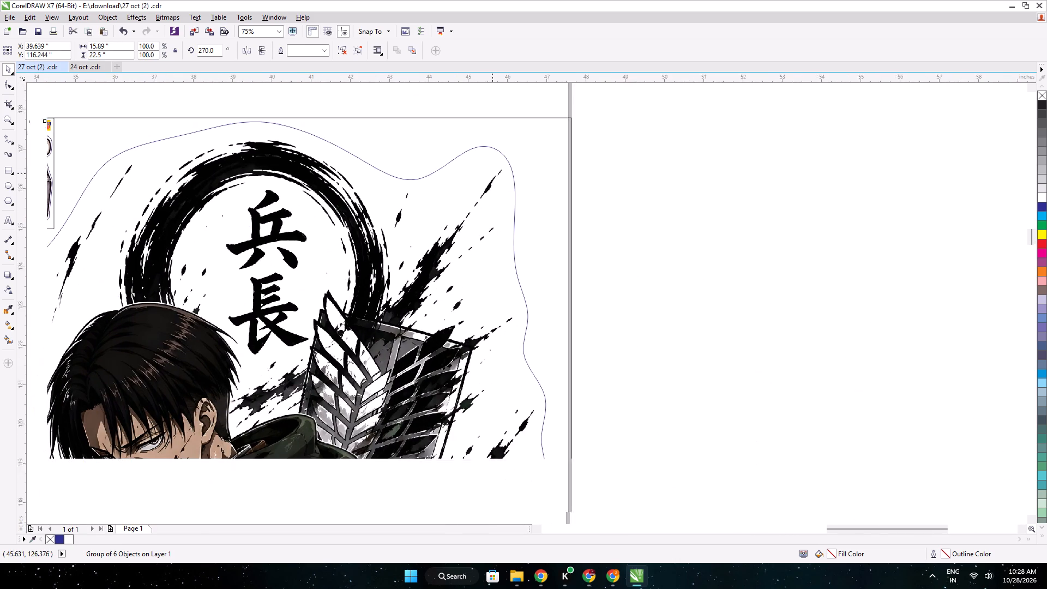
pyautogui.moveTo(495, 161); pyautogui.dragTo(500, 80, button='middle')
pyautogui.moveTo(483, 244); pyautogui.dragTo(495, 84, button='middle')
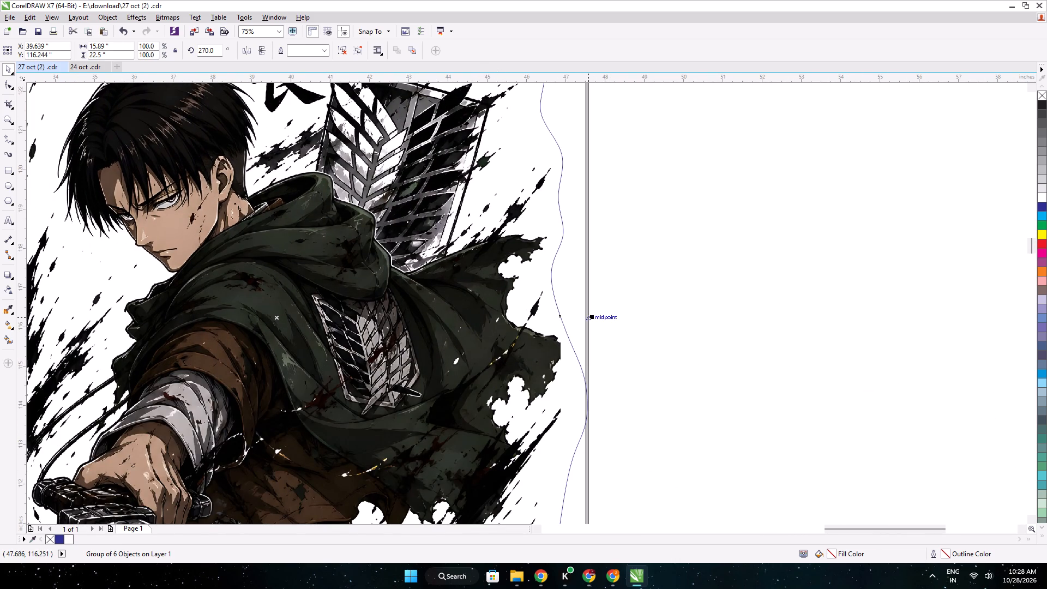
pyautogui.click(592, 317)
pyautogui.moveTo(592, 317); pyautogui.dragTo(586, 321)
pyautogui.scroll(2, 587, 322)
pyautogui.moveTo(577, 304); pyautogui.dragTo(583, 305)
pyautogui.scroll(-5, 602, 297)
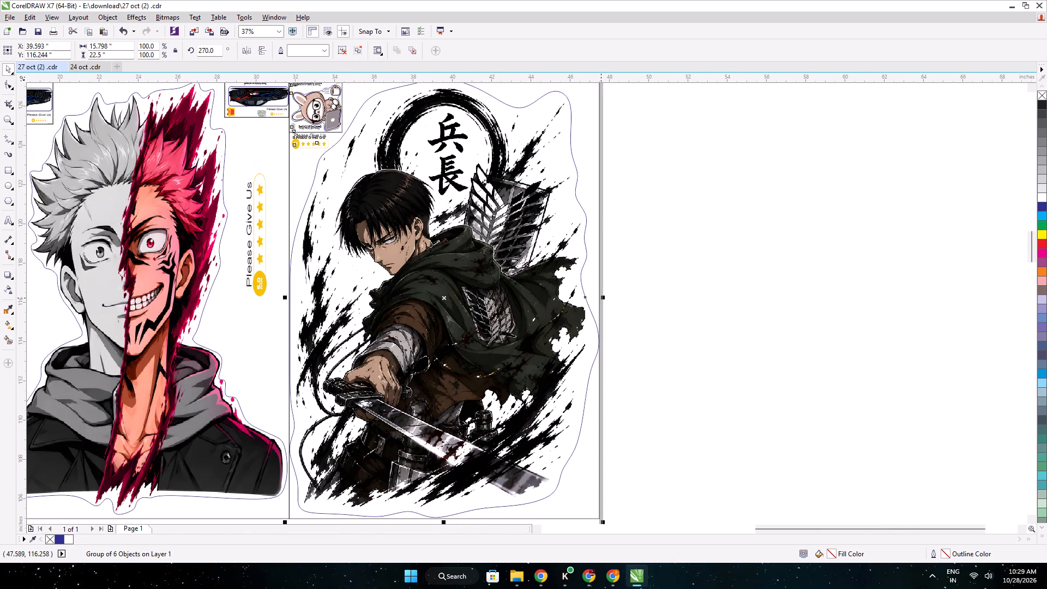
# Examine the seam between the split-face and Levi stickers up close, and look over the finished second row.
pyautogui.moveTo(441, 321); pyautogui.dragTo(569, 297, button='middle')
pyautogui.scroll(4, 423, 306)
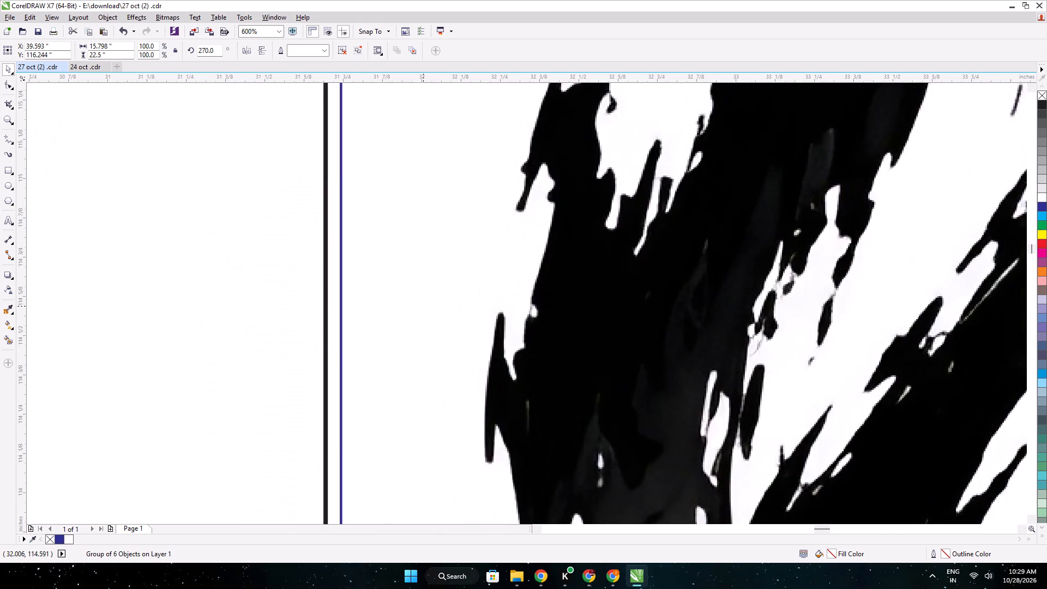
pyautogui.moveTo(420, 234); pyautogui.dragTo(574, 391, button='middle')
pyautogui.scroll(-4, 570, 285)
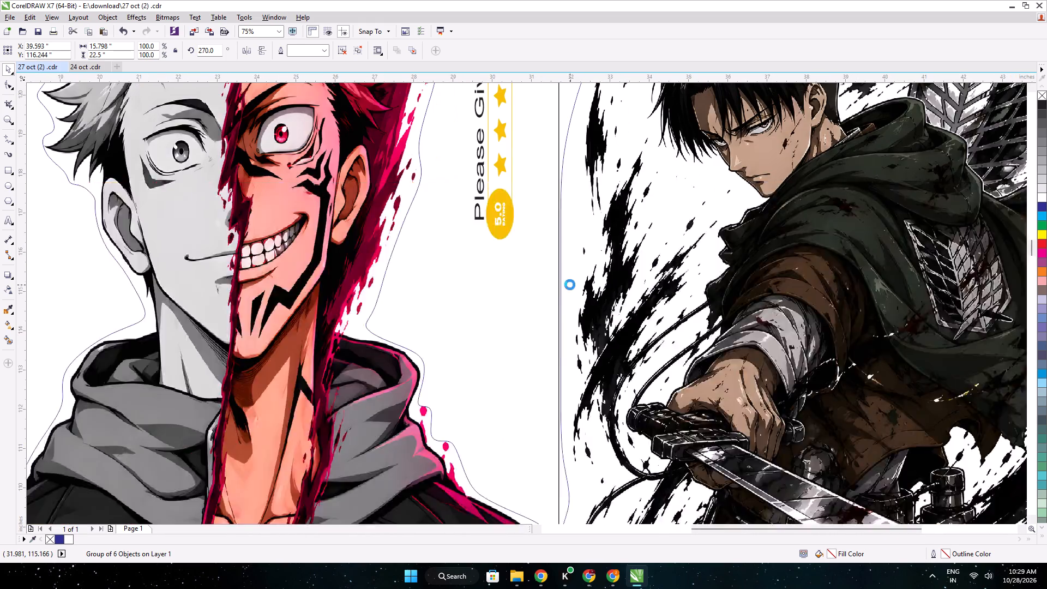
pyautogui.scroll(-1, 615, 294)
pyautogui.click(809, 324)
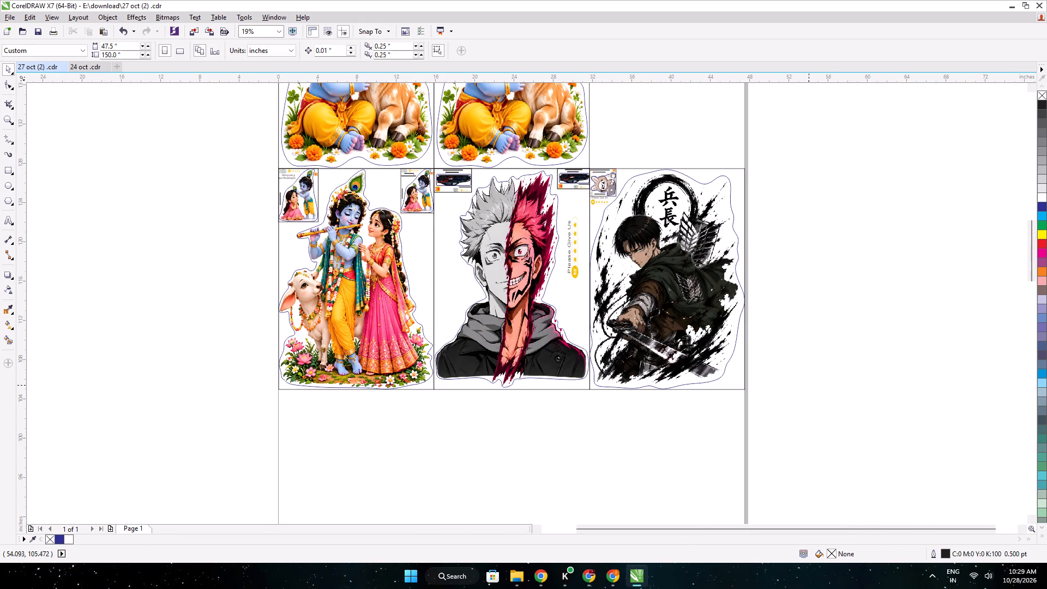
pyautogui.moveTo(781, 396); pyautogui.dragTo(802, 364, button='right')
pyautogui.moveTo(781, 396); pyautogui.dragTo(802, 363, button='middle')
pyautogui.click(811, 296)
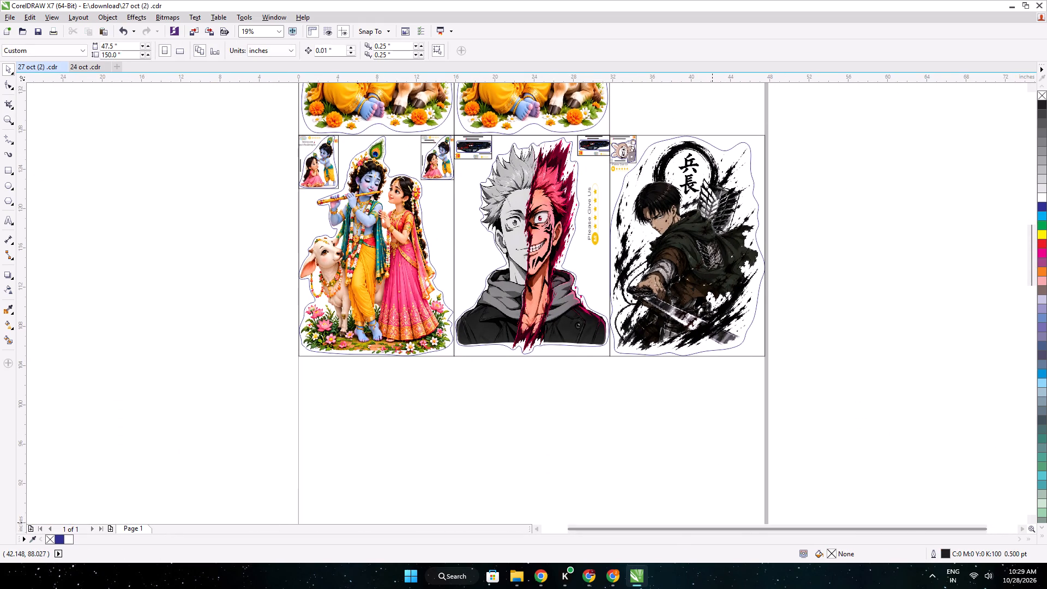
# Switch to Chrome and review the pending Meesho orders of both seller accounts for stickers still missing from the sheet.
pyautogui.click(597, 574)
pyautogui.scroll(-1, 315, 392)
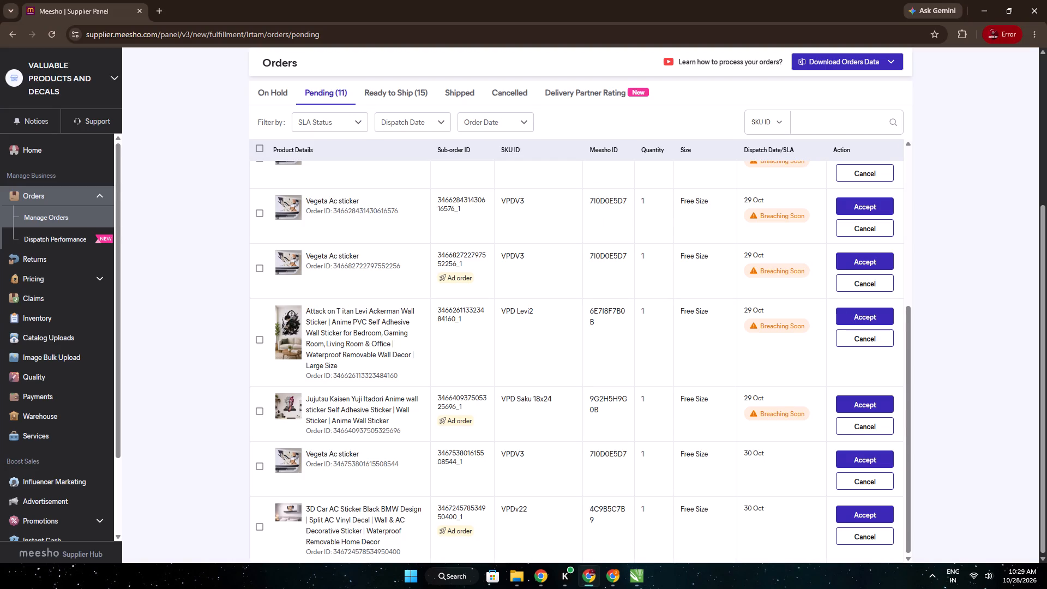
pyautogui.scroll(8, 310, 393)
pyautogui.scroll(1, 342, 342)
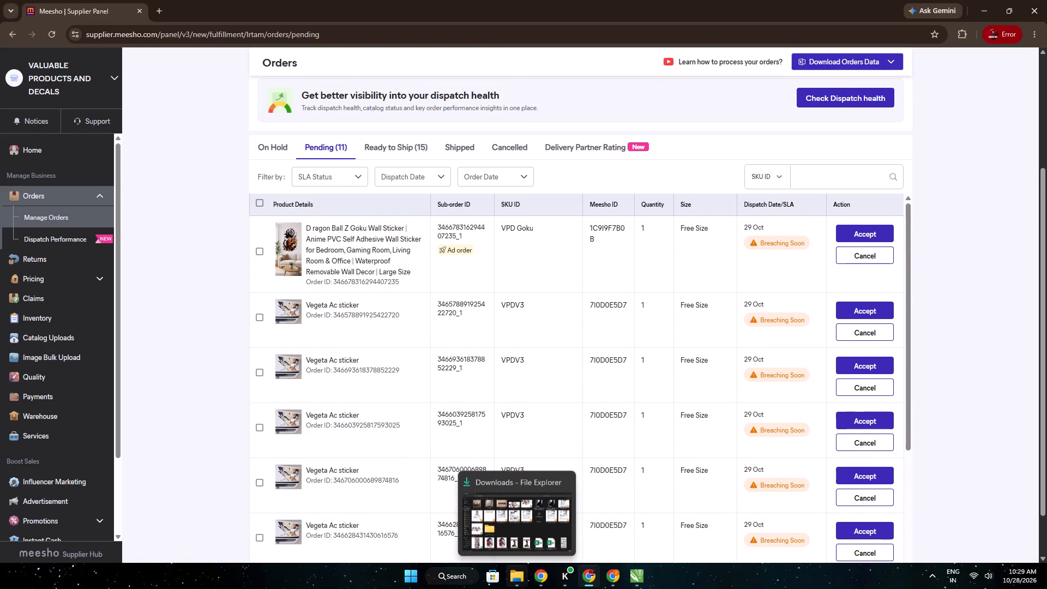
pyautogui.click(539, 578)
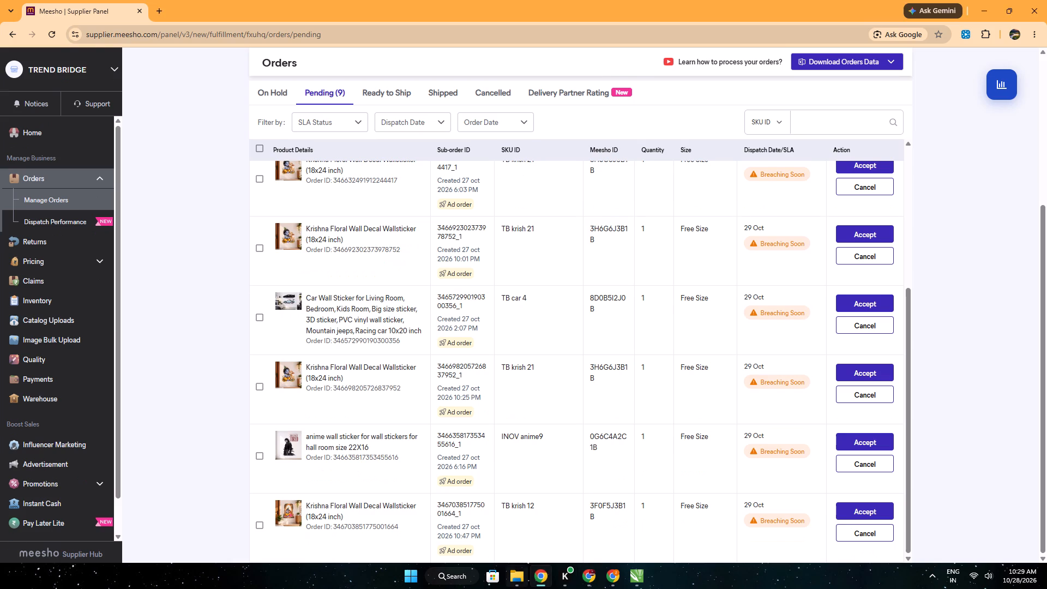
# Switch to File Explorer, look through the Downloads folder for an older sheet with the Naruto sticker, and open "1 oct.cdr".
pyautogui.click(517, 579)
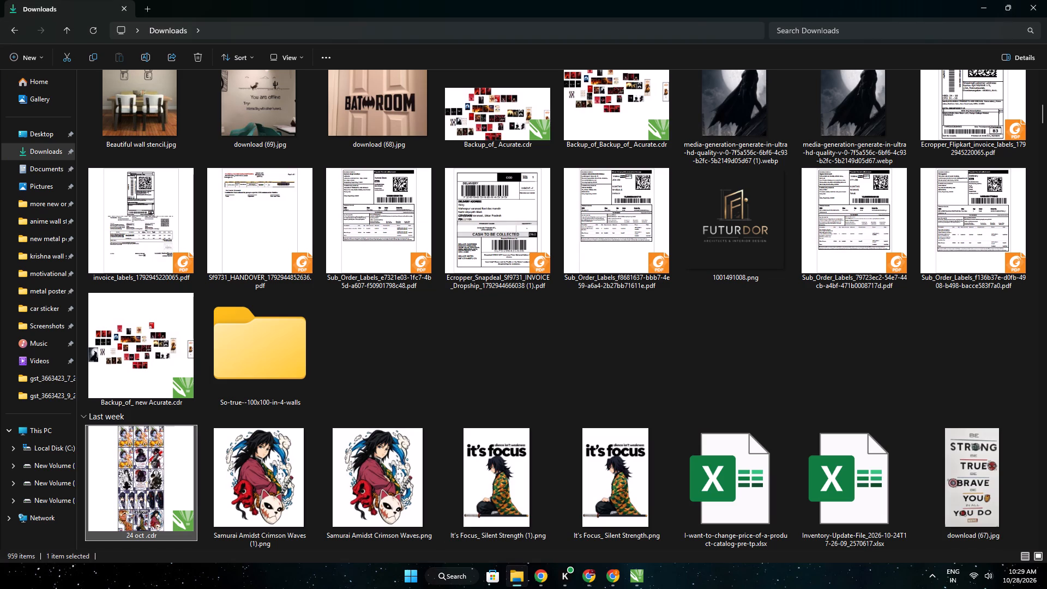
pyautogui.scroll(-1, 513, 344)
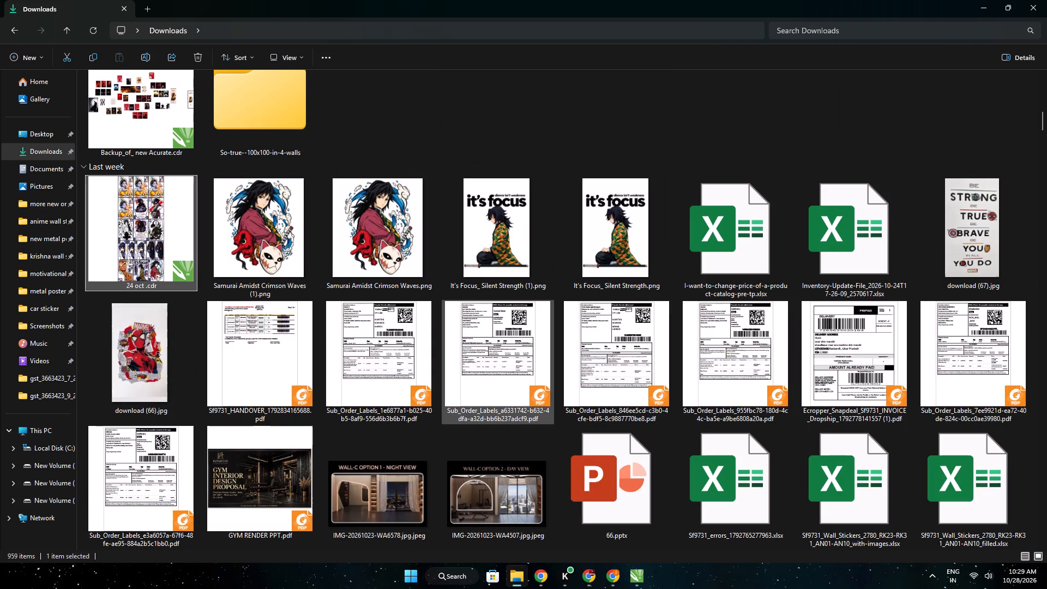
pyautogui.scroll(-1, 516, 341)
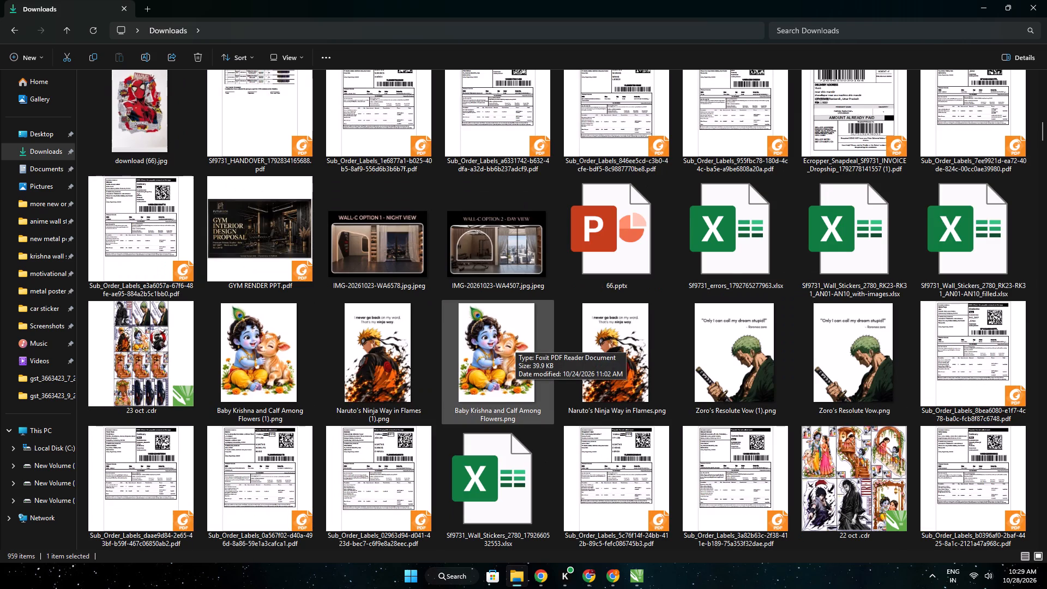
pyautogui.scroll(-2, 516, 341)
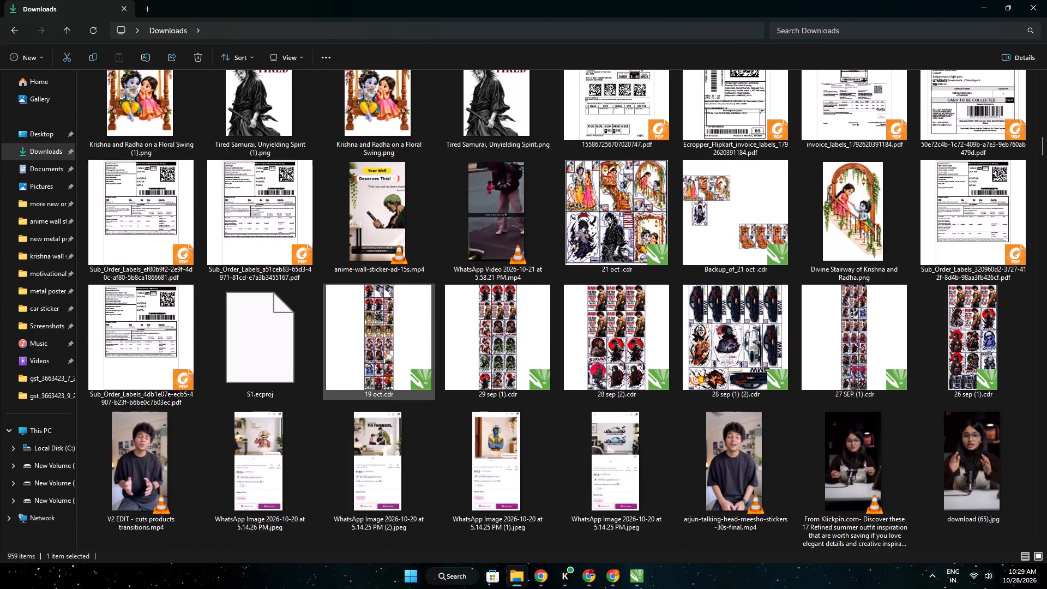
pyautogui.scroll(-7, 353, 335)
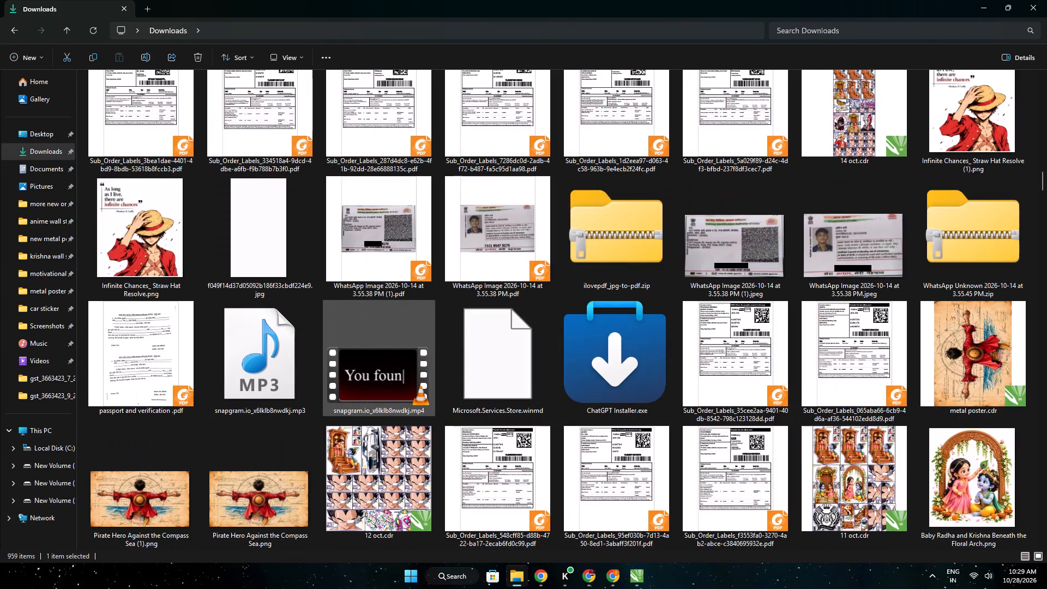
pyautogui.scroll(-4, 353, 335)
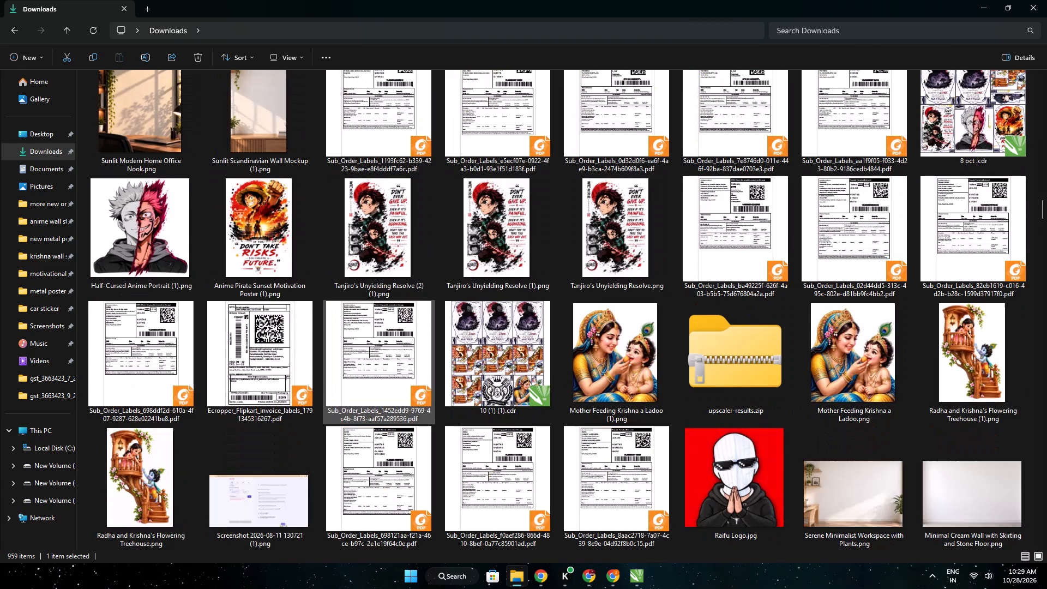
pyautogui.scroll(-2, 354, 335)
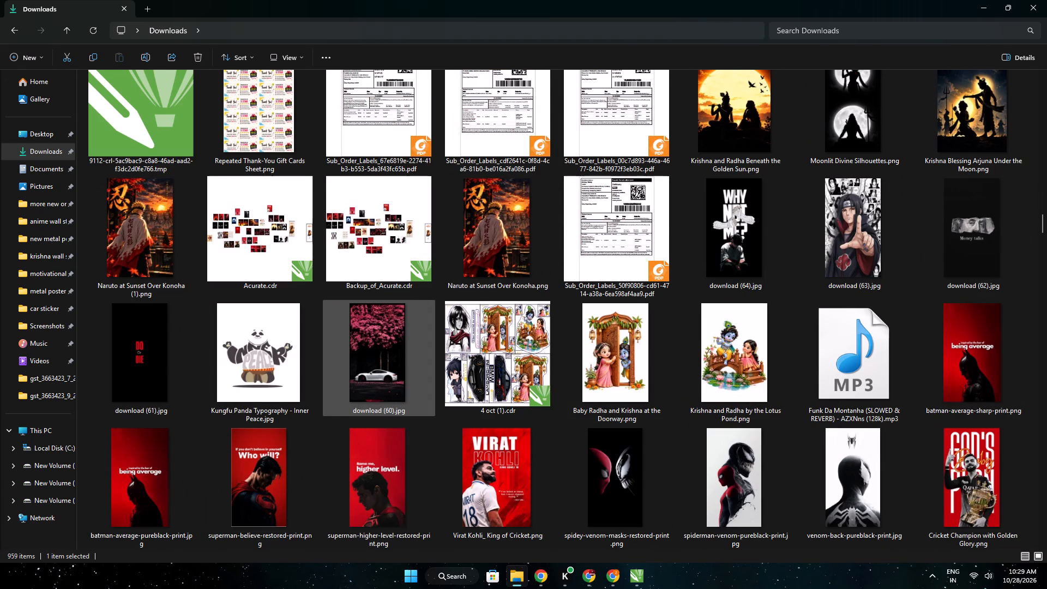
pyautogui.scroll(-2, 354, 335)
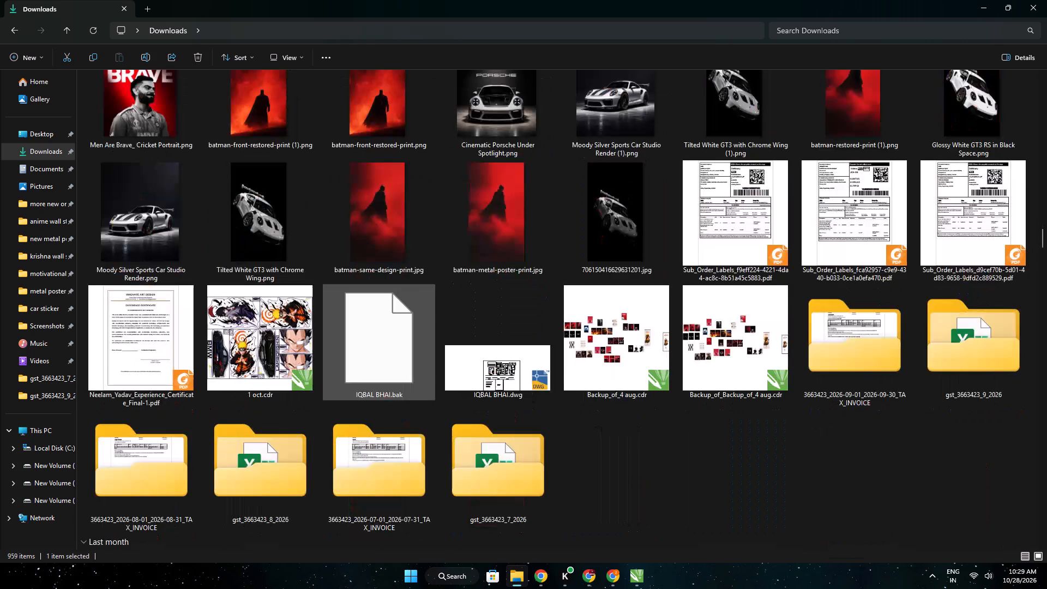
pyautogui.scroll(-1, 354, 335)
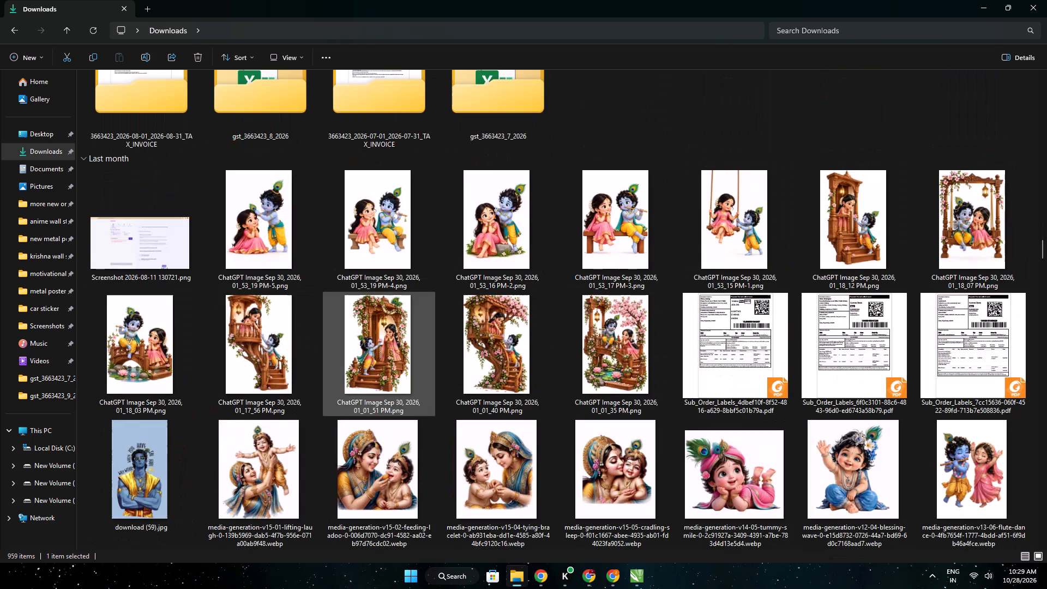
pyautogui.scroll(-1, 354, 335)
pyautogui.scroll(3, 354, 335)
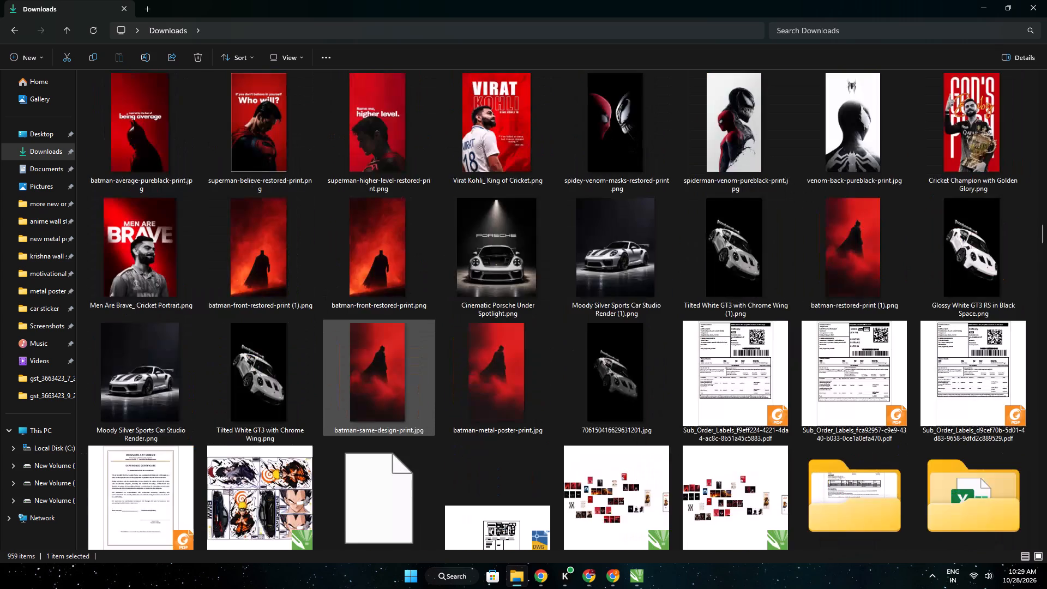
pyautogui.scroll(-1, 354, 335)
pyautogui.doubleClick(295, 348)
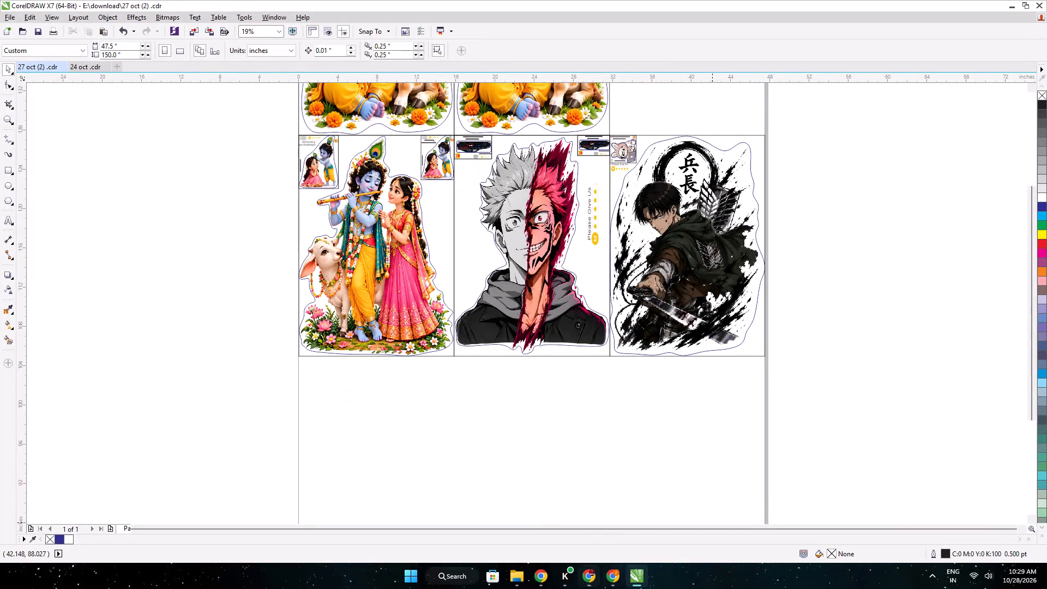
# Switch back to Chrome and review the Trend Bridge account's pending and ready-to-ship Meesho orders for stickers still needed.
pyautogui.click(539, 582)
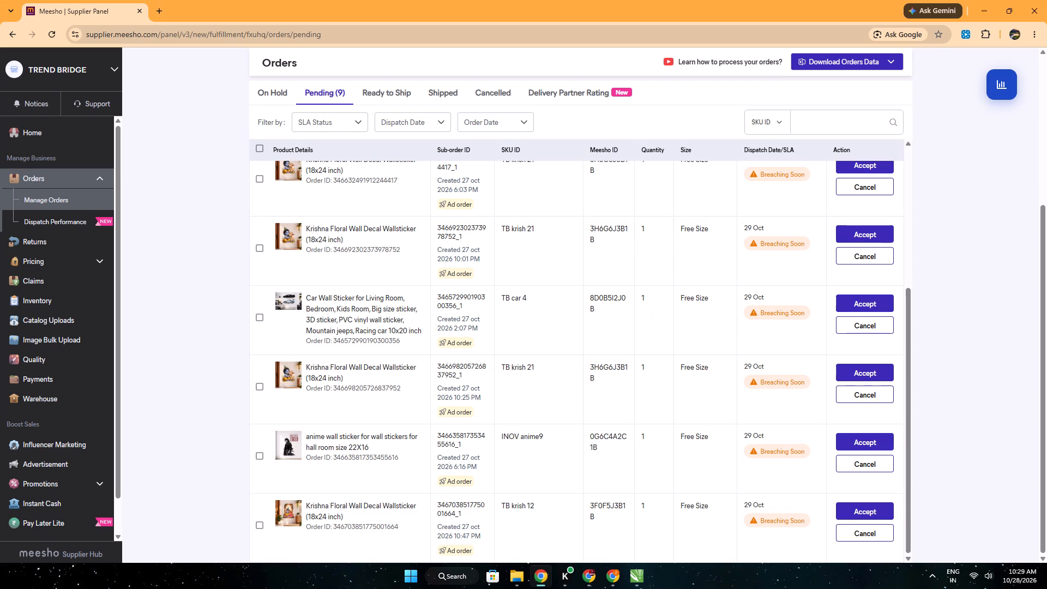
pyautogui.scroll(9, 360, 298)
pyautogui.scroll(-4, 361, 301)
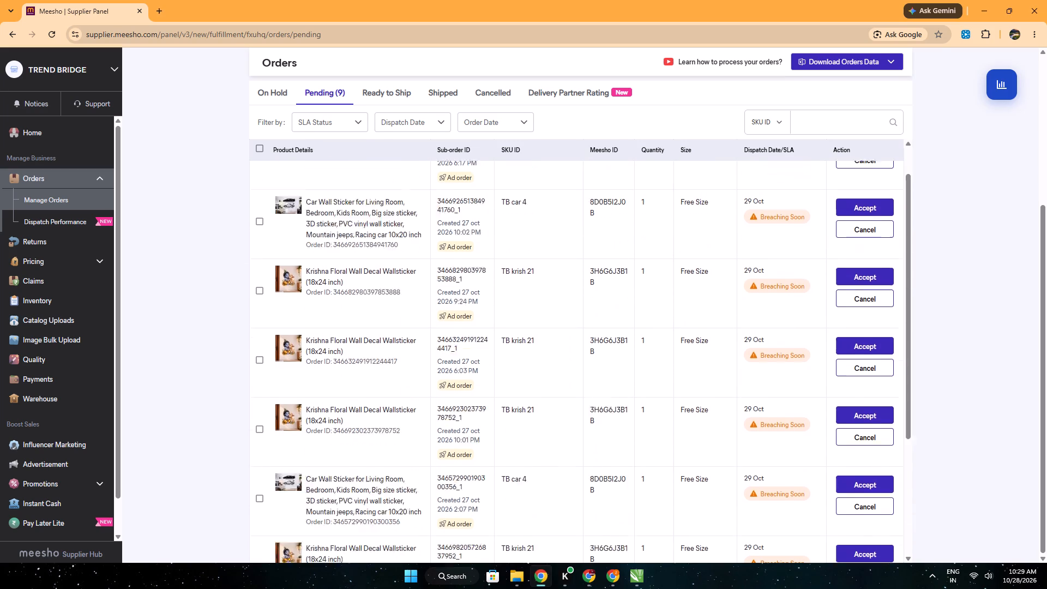
pyautogui.scroll(-5, 360, 303)
pyautogui.scroll(-6, 484, 372)
pyautogui.scroll(2, 404, 371)
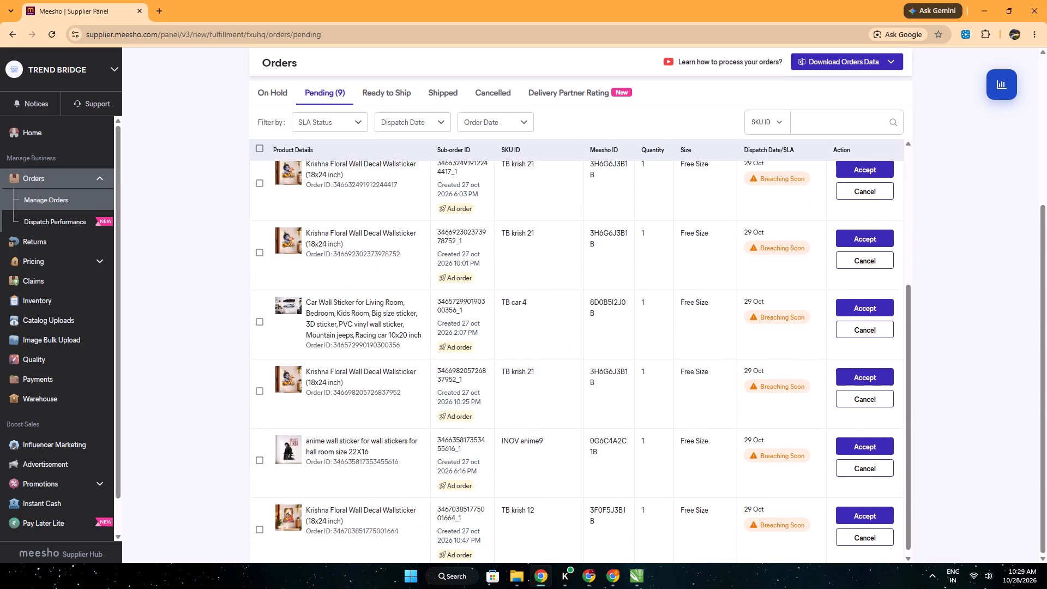
pyautogui.scroll(9, 404, 371)
pyautogui.click(395, 319)
pyautogui.scroll(-4, 184, 368)
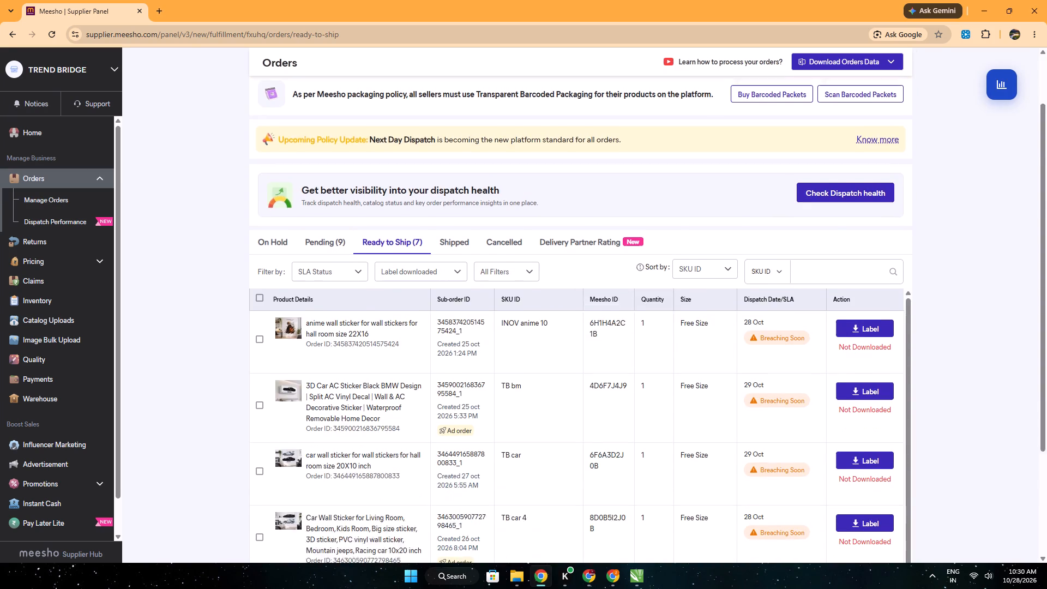
pyautogui.scroll(-4, 218, 368)
pyautogui.scroll(-6, 345, 380)
pyautogui.scroll(6, 350, 380)
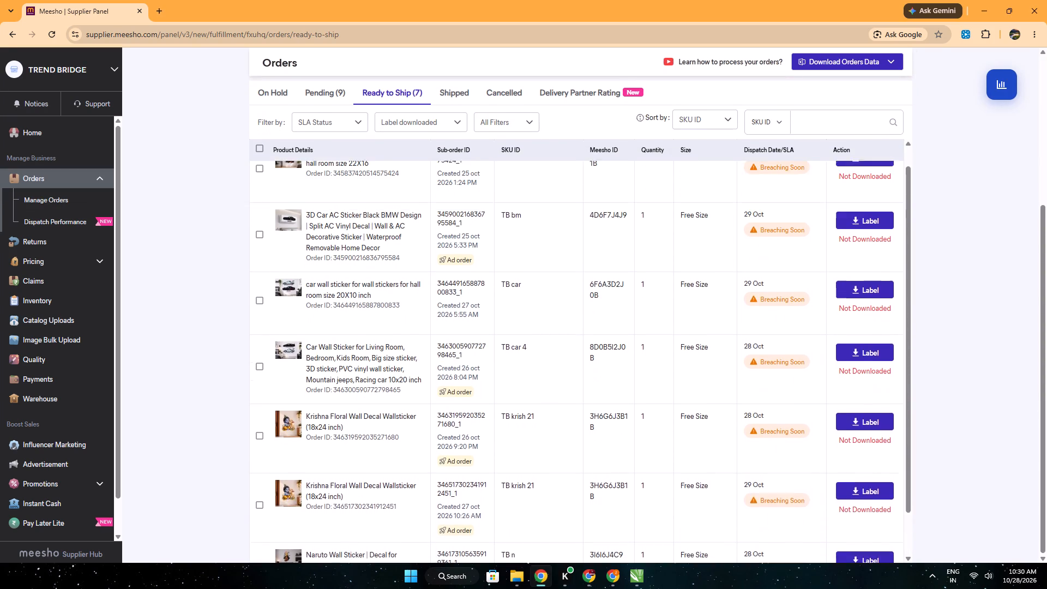
pyautogui.scroll(-8, 350, 380)
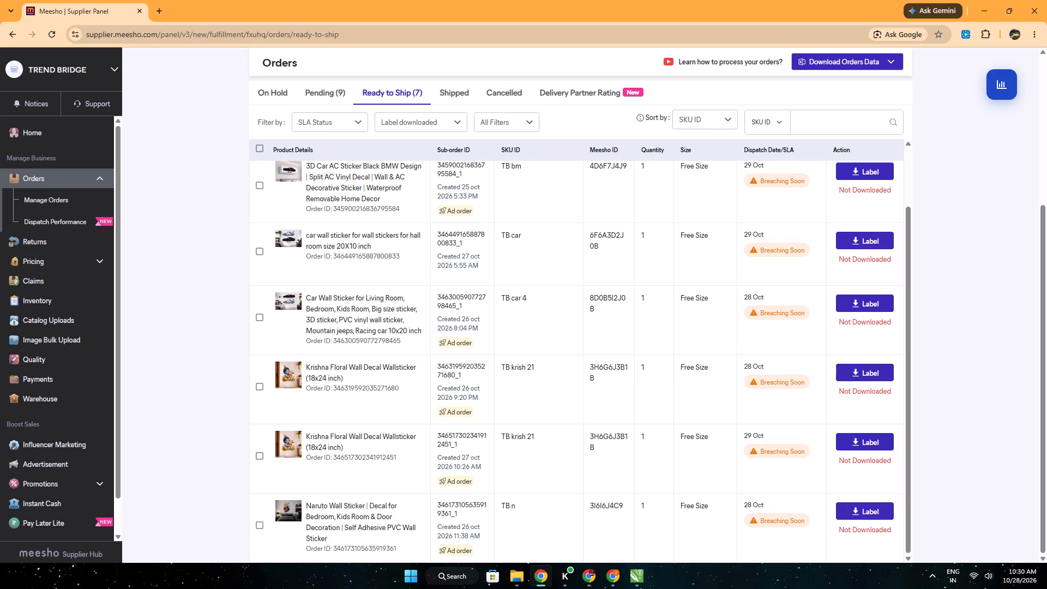
# In CorelDRAW, copy the horizontal Naruto sticker from the 1 oct sheet into the 27 oct (2) sheet, placing it beside the page.
pyautogui.click(643, 571)
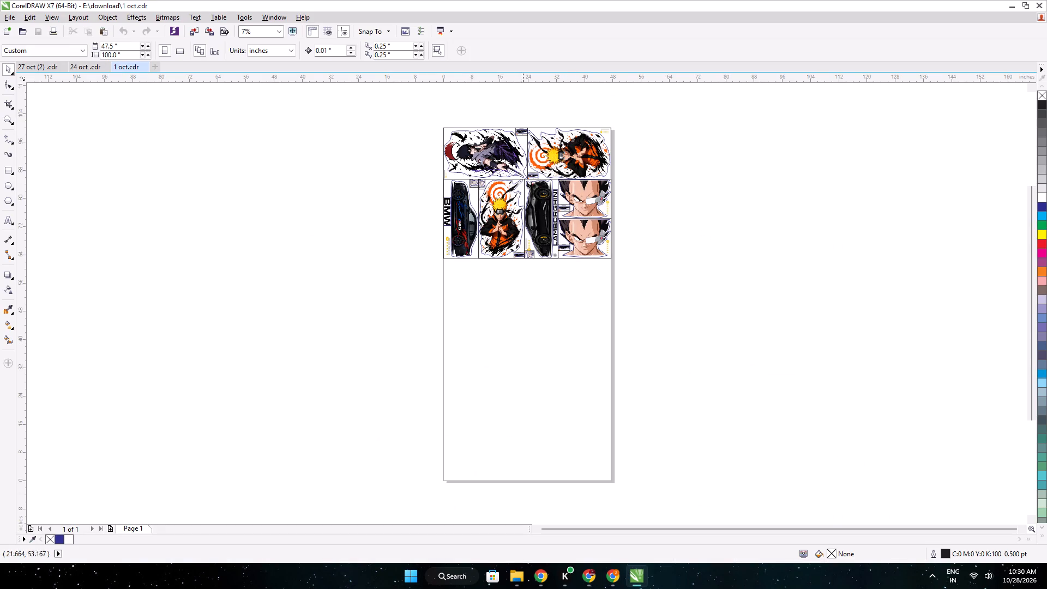
pyautogui.moveTo(621, 117); pyautogui.dragTo(525, 179)
pyautogui.hotkey('ctrl', 'c')
pyautogui.click(49, 72)
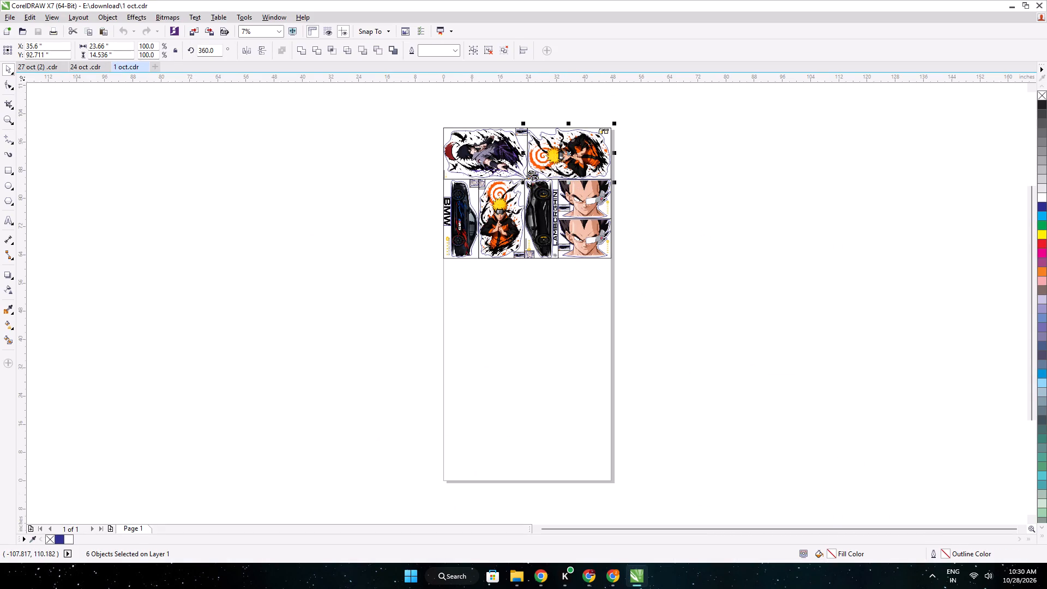
pyautogui.click(48, 67)
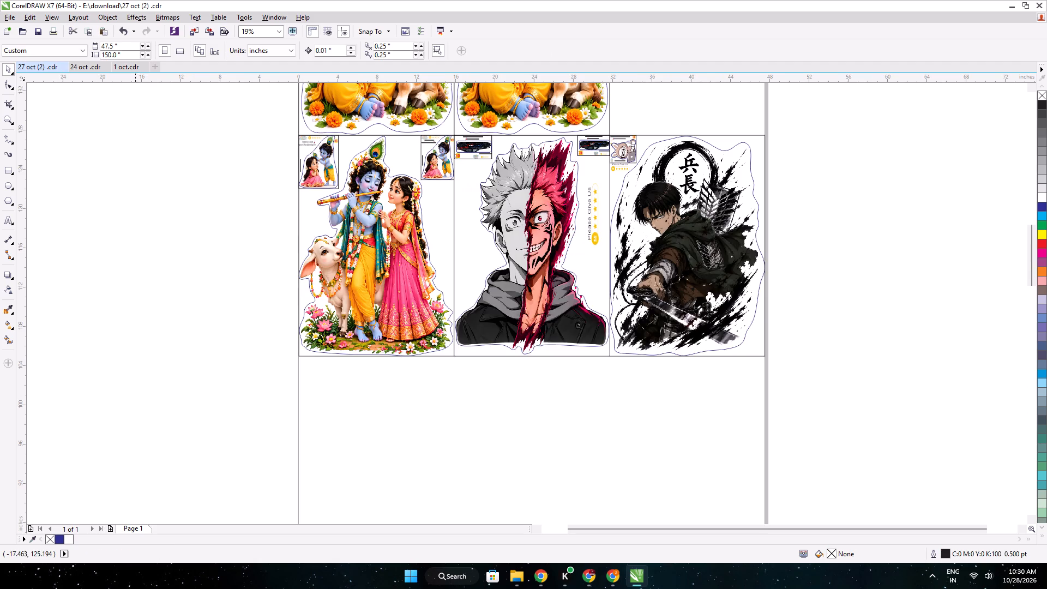
pyautogui.moveTo(148, 182); pyautogui.dragTo(297, 178, button='middle')
pyautogui.scroll(-1, 297, 178)
pyautogui.keyDown('ctrl'); pyautogui.moveTo(297, 178); pyautogui.dragTo(399, 294, button='middle'); pyautogui.keyUp('ctrl')
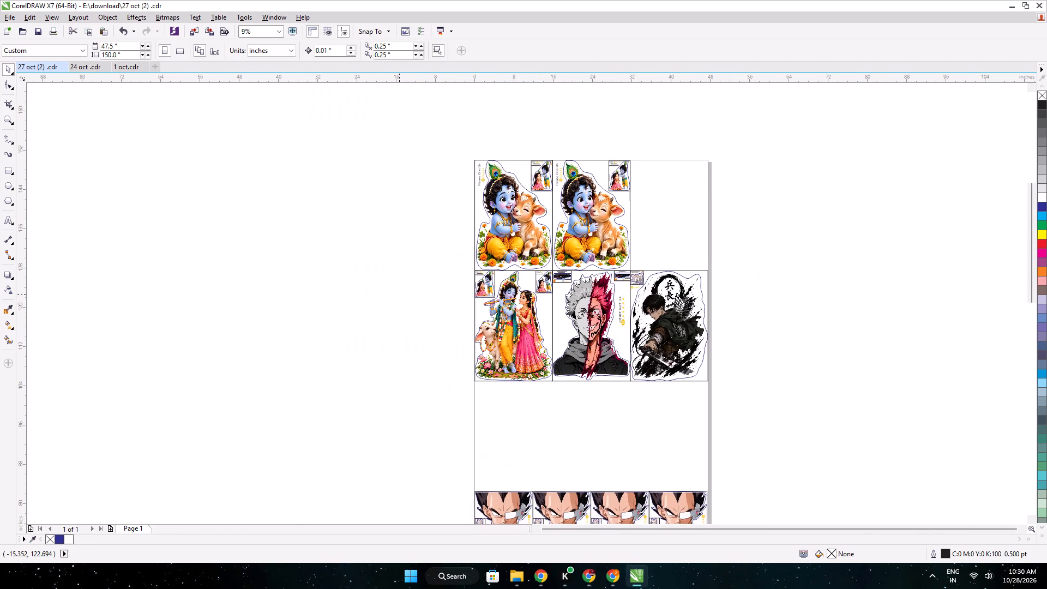
pyautogui.hotkey('ctrl', 'v')
pyautogui.moveTo(646, 324); pyautogui.dragTo(302, 299)
pyautogui.moveTo(301, 296); pyautogui.dragTo(398, 313, button='middle')
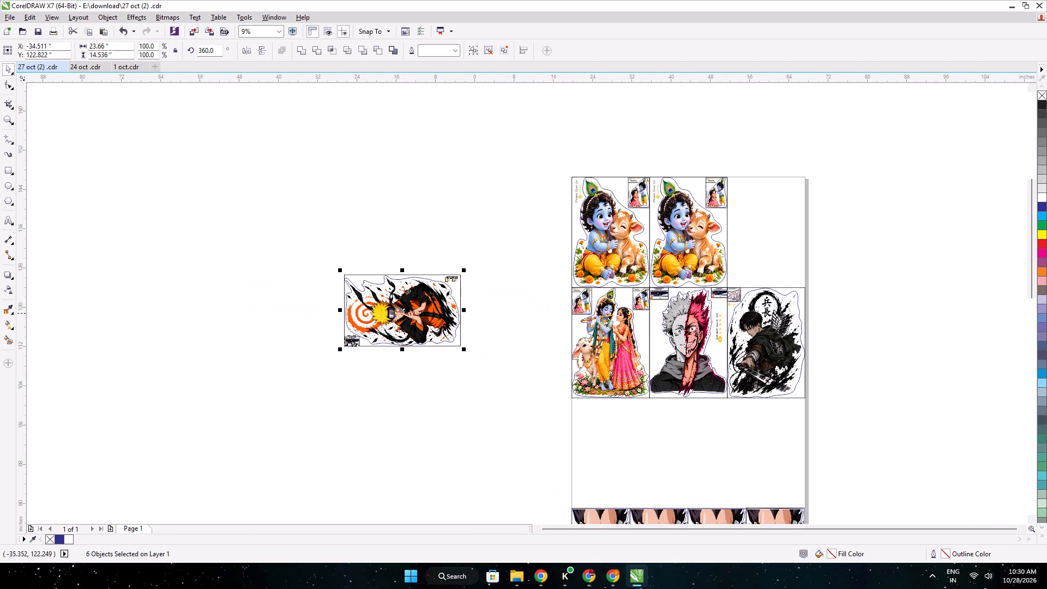
pyautogui.moveTo(398, 313); pyautogui.dragTo(399, 313, button='middle')
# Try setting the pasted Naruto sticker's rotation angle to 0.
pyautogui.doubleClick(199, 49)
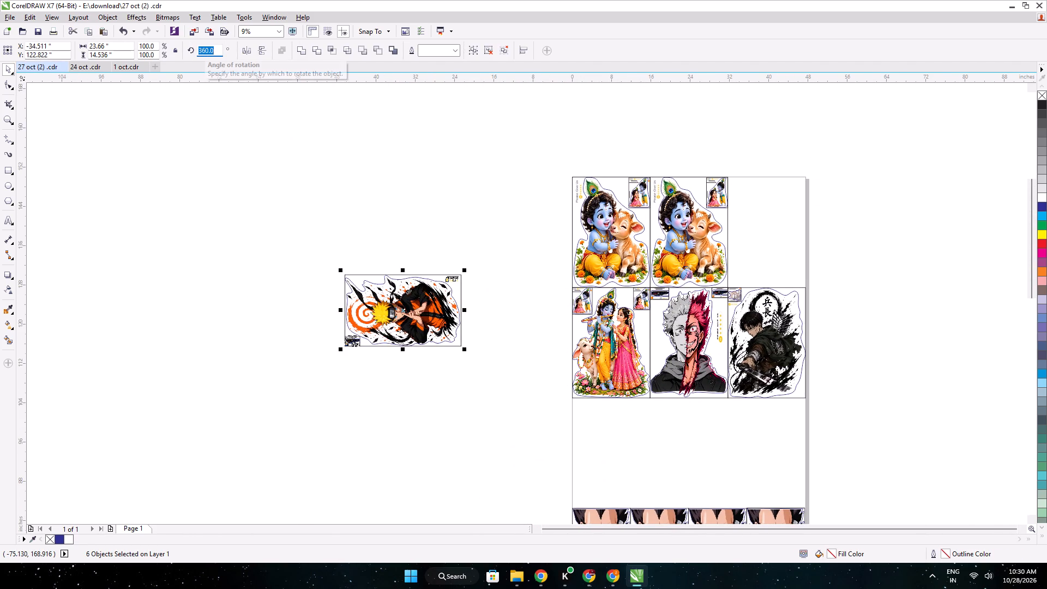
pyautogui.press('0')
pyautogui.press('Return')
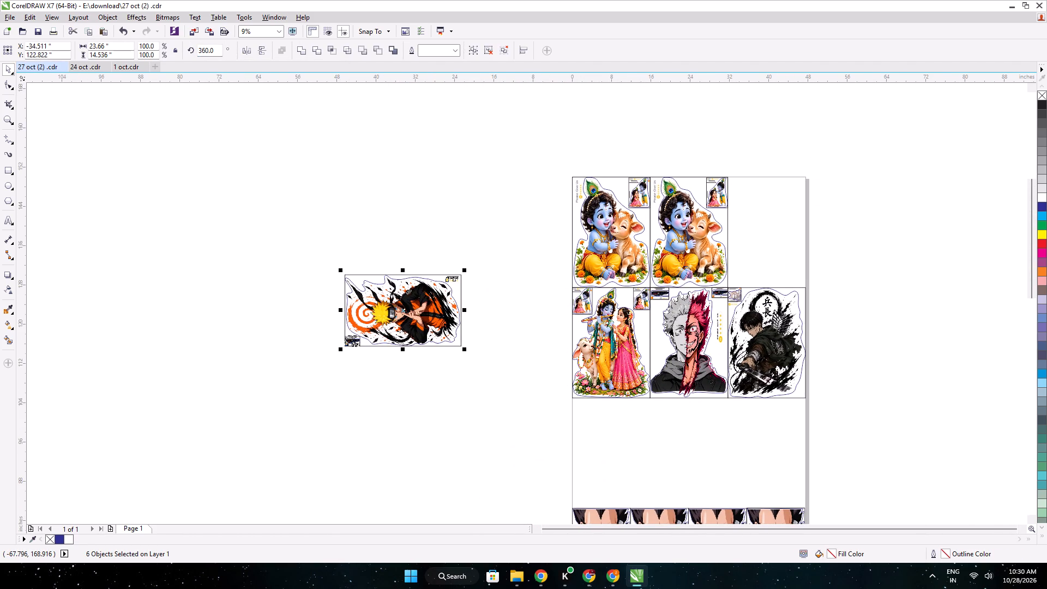
# Set the Naruto sticker's rotation angle to 90 degrees.
pyautogui.doubleClick(205, 52)
pyautogui.write('90')
pyautogui.press('Return')
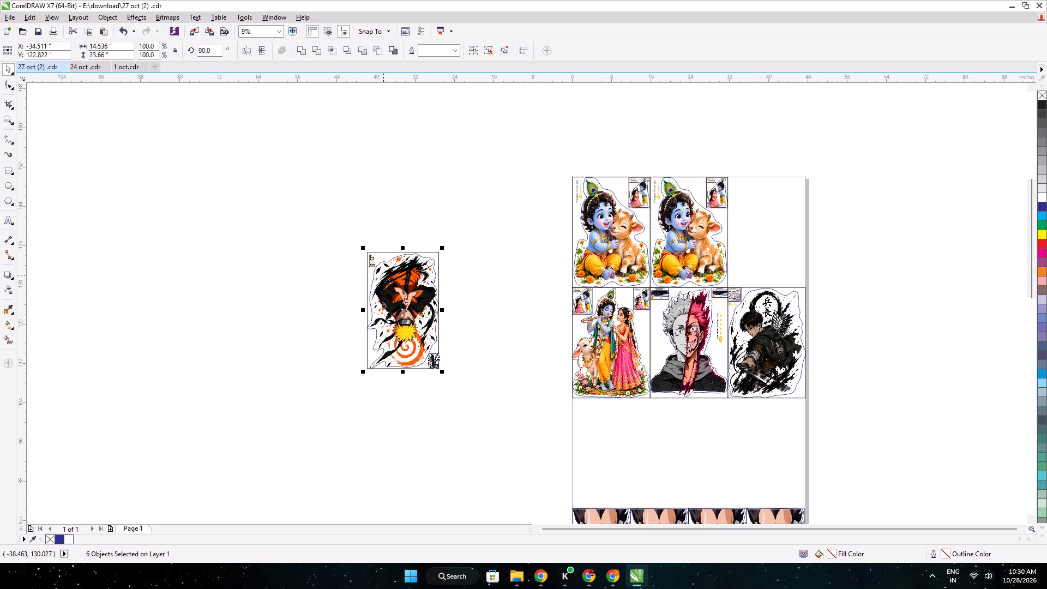
# Resize the Naruto sticker to 15.8 inches wide and 22.5 inches high.
pyautogui.doubleClick(95, 44)
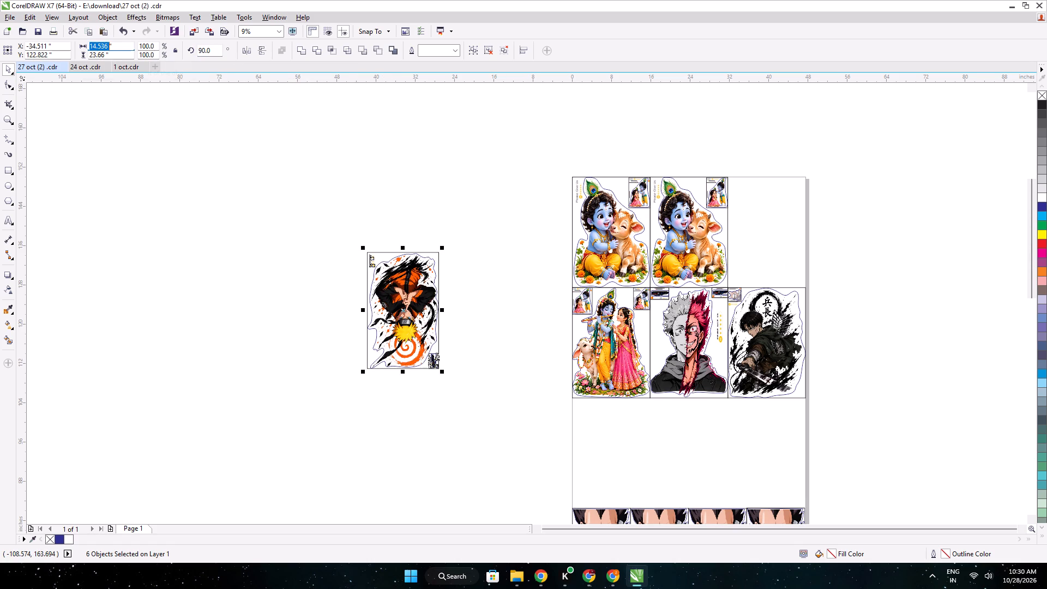
pyautogui.write('15.8')
pyautogui.press('Return')
pyautogui.doubleClick(97, 51)
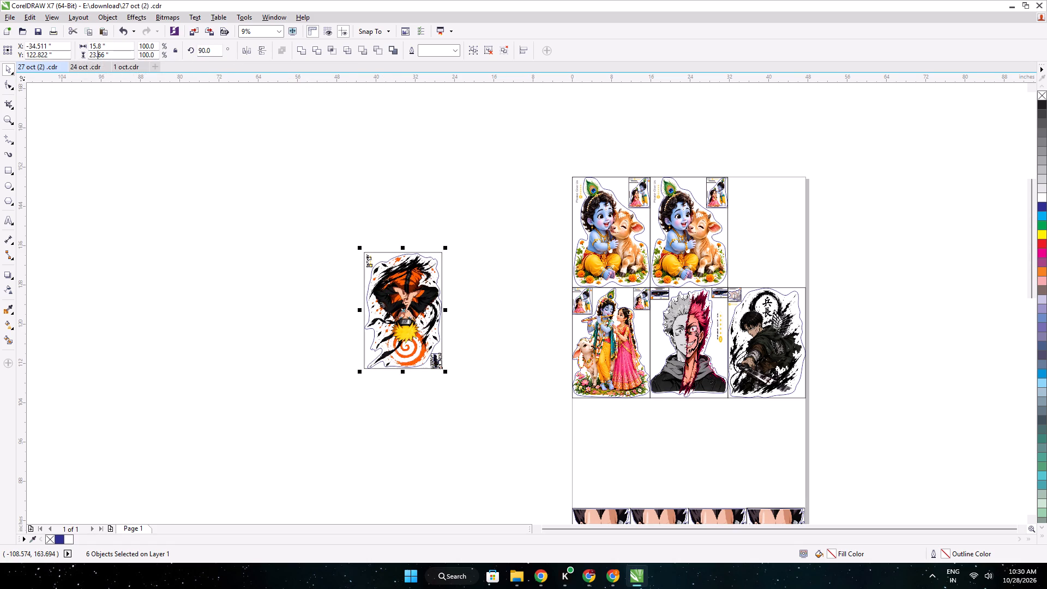
pyautogui.write('22')
pyautogui.write('.5')
pyautogui.press('Return')
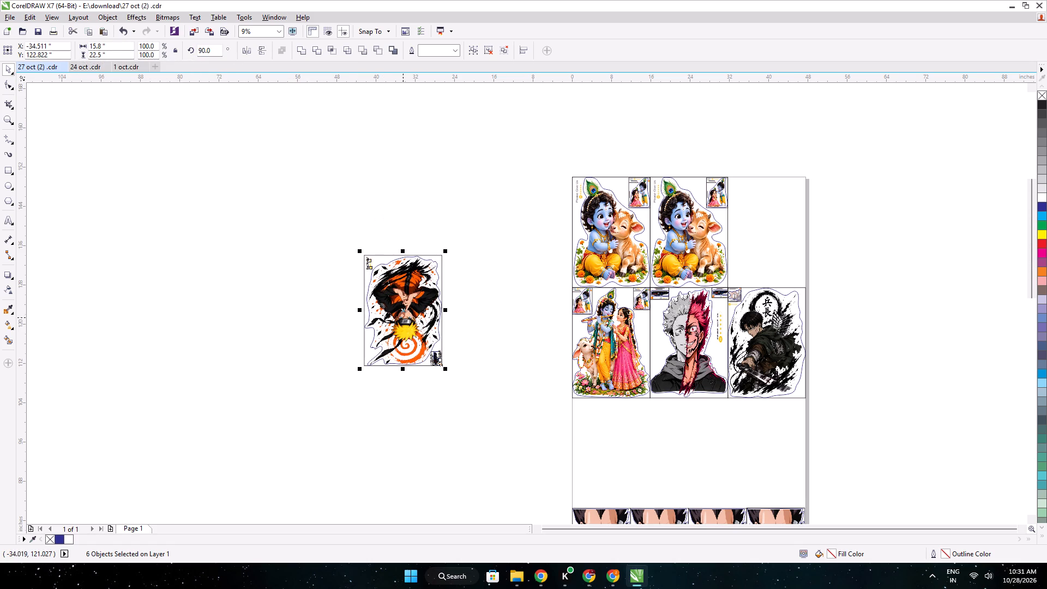
# Move the Naruto sticker into the empty third slot of the top row, beside the second Krishna-and-calf sticker.
pyautogui.moveTo(402, 316); pyautogui.dragTo(771, 232)
pyautogui.scroll(1, 768, 206)
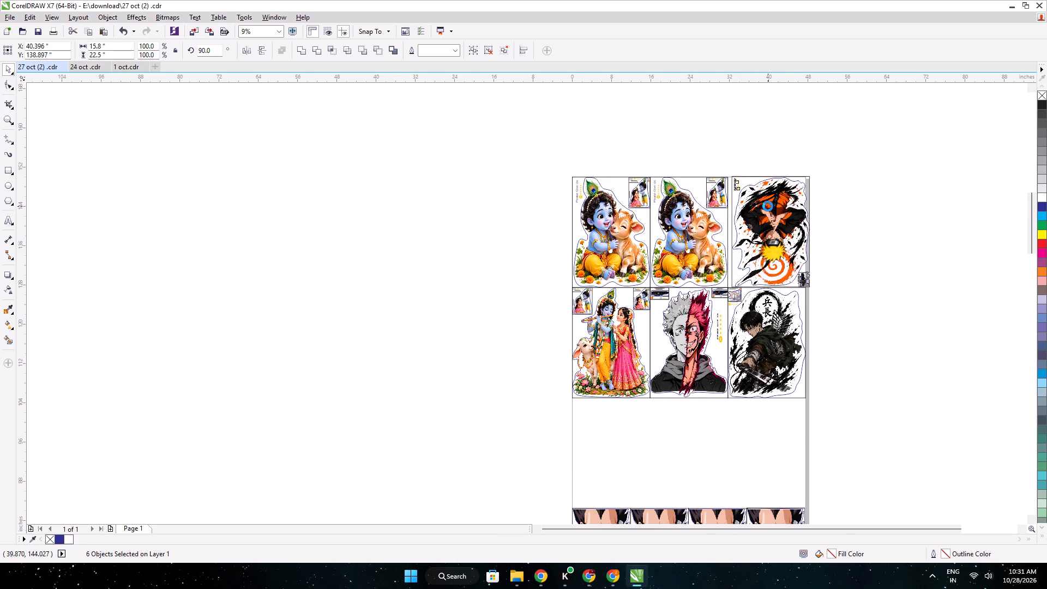
pyautogui.scroll(2, 697, 154)
pyautogui.moveTo(783, 155); pyautogui.dragTo(766, 163)
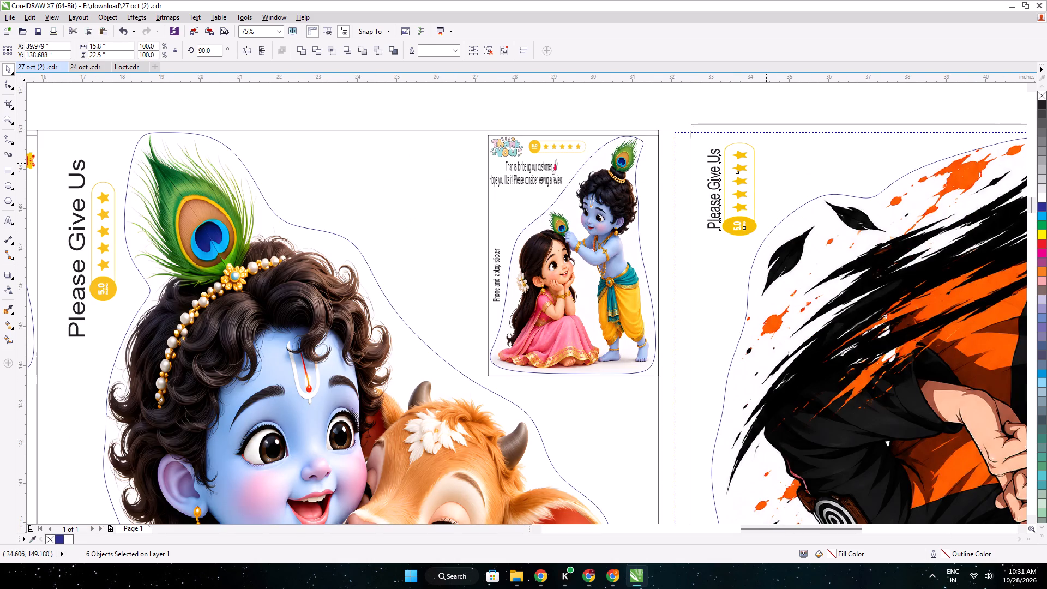
pyautogui.moveTo(766, 163); pyautogui.dragTo(752, 159)
# Nudge the Naruto sticker down 0.05 and left 0.09 inches so its top-left corner meets the neighbouring Krishna-and-calf sticker's top-right corner.
pyautogui.scroll(1, 676, 135)
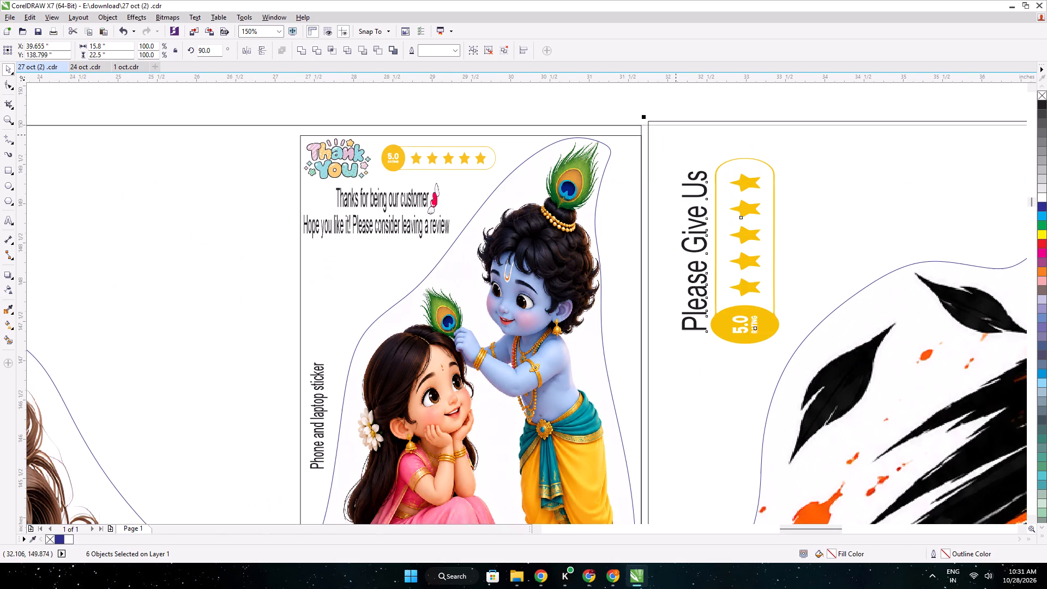
pyautogui.press('Down')
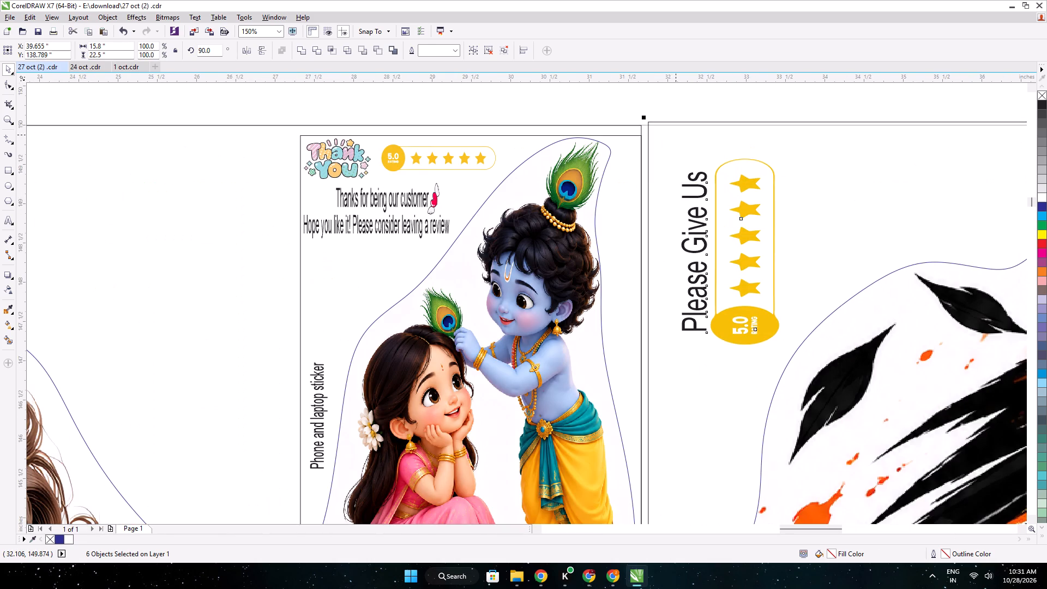
pyautogui.press('Down')
pyautogui.press('Down')
pyautogui.press('Down')
pyautogui.press('Down')
pyautogui.press('Left')
pyautogui.press('Left')
pyautogui.press('Left')
pyautogui.press('Left')
pyautogui.press('Left')
pyautogui.press('Left')
pyautogui.press('Left')
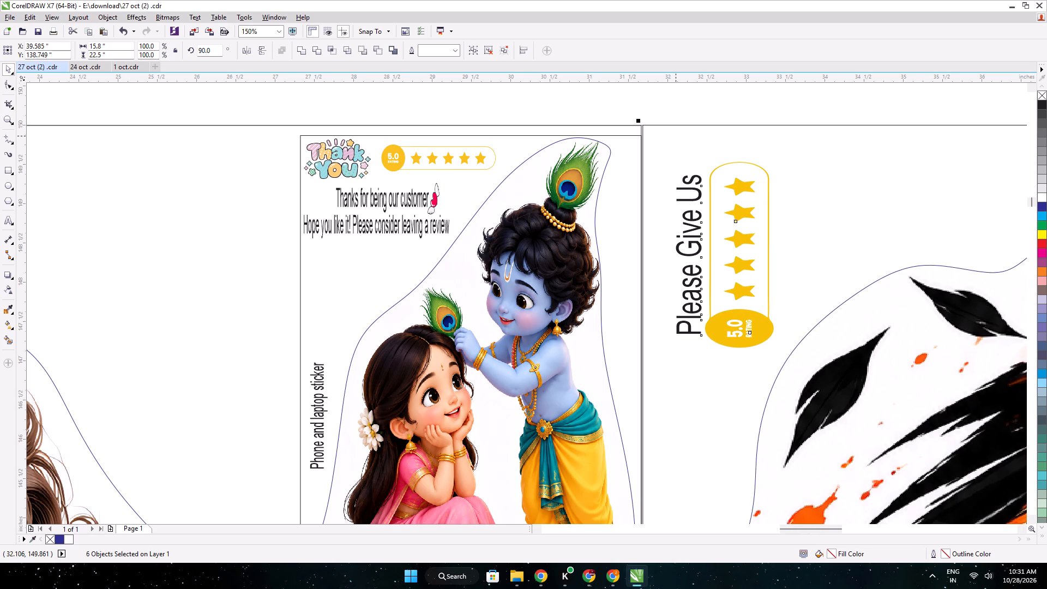
pyautogui.press('Left')
pyautogui.press('Left')
# Check how the Naruto sticker fits against the neighbouring stickers, and examine the rows below it for remaining gaps.
pyautogui.scroll(-2, 691, 154)
pyautogui.moveTo(762, 296); pyautogui.dragTo(657, 45, button='middle')
pyautogui.scroll(-1, 673, 197)
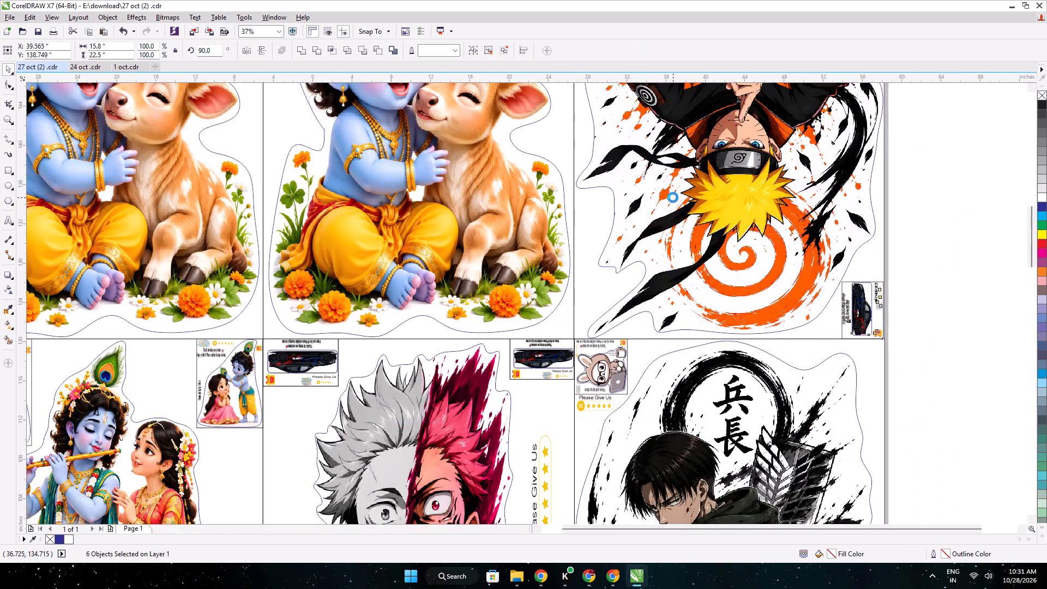
pyautogui.scroll(3, 673, 268)
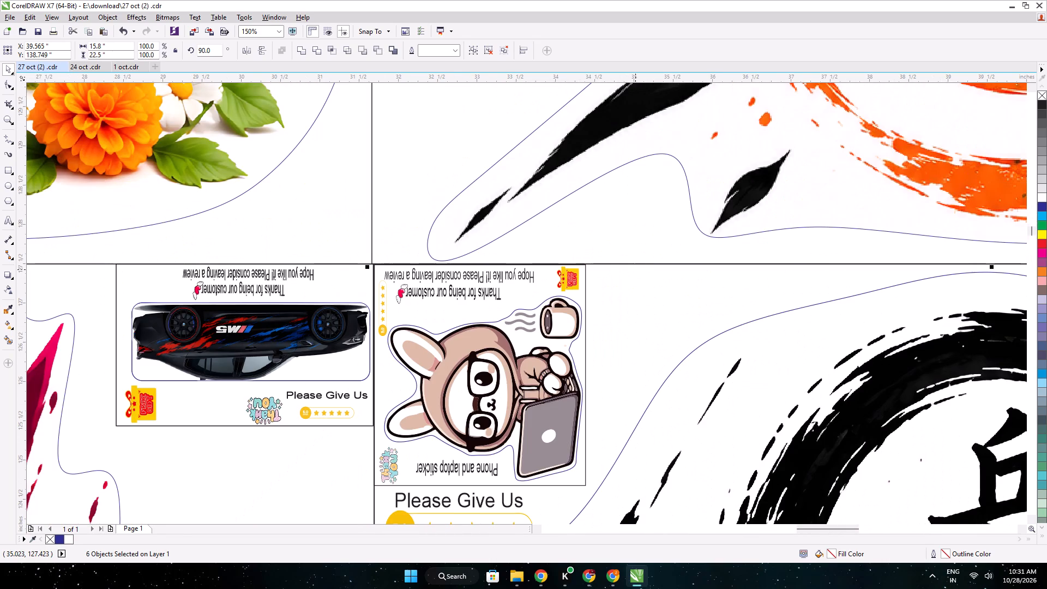
pyautogui.scroll(-3, 635, 269)
pyautogui.click(811, 270)
pyautogui.scroll(-1, 653, 211)
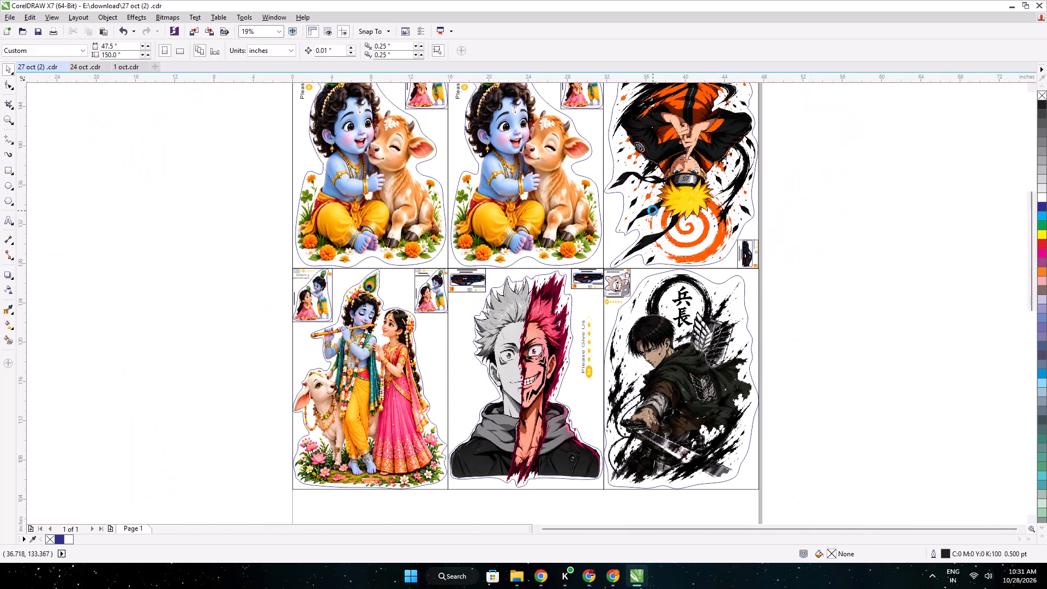
pyautogui.moveTo(664, 425); pyautogui.dragTo(675, 381, button='middle')
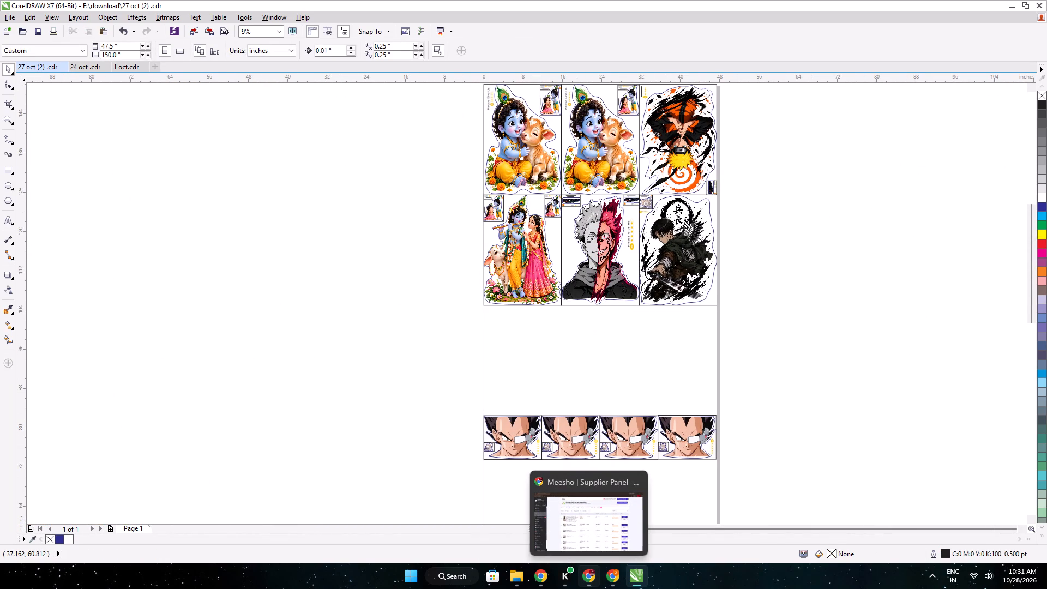
# Find the older sheet "13 sep (1) (1).cdr" in the Downloads folder and open it.
pyautogui.click(518, 581)
pyautogui.scroll(-1, 595, 436)
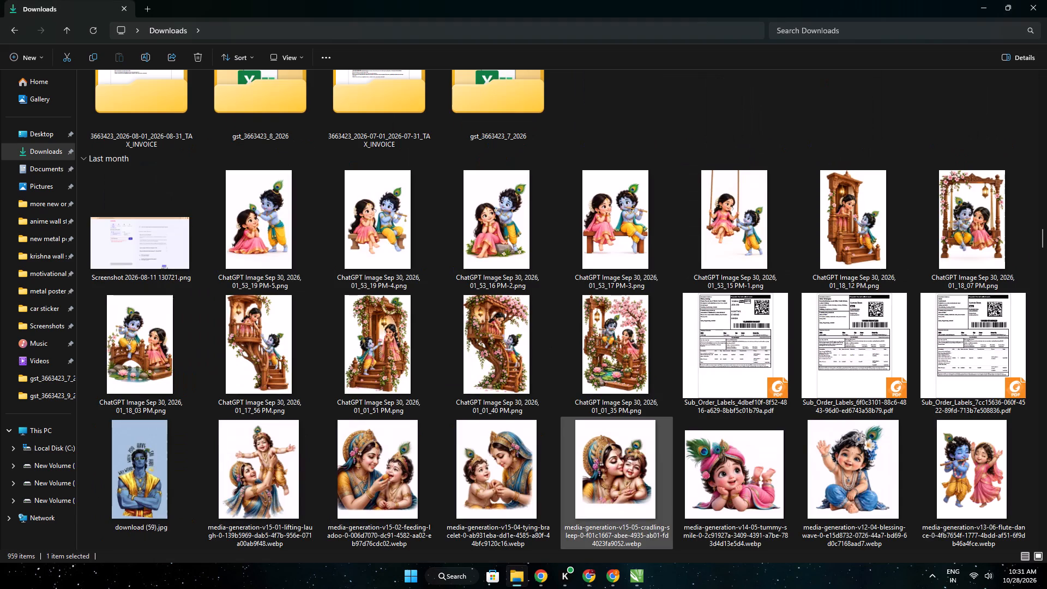
pyautogui.scroll(-3, 596, 436)
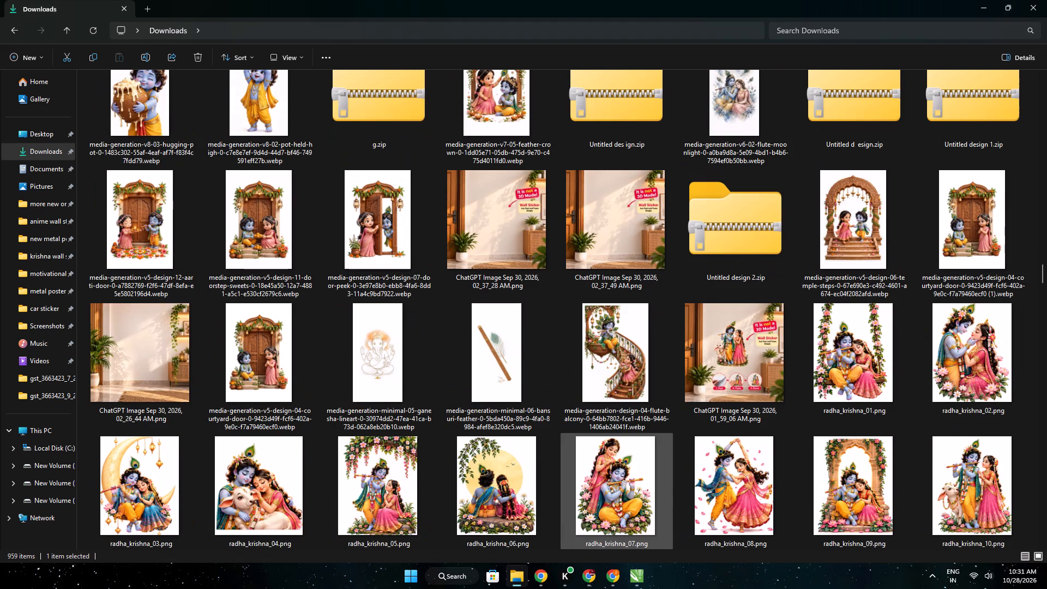
pyautogui.scroll(-2, 598, 436)
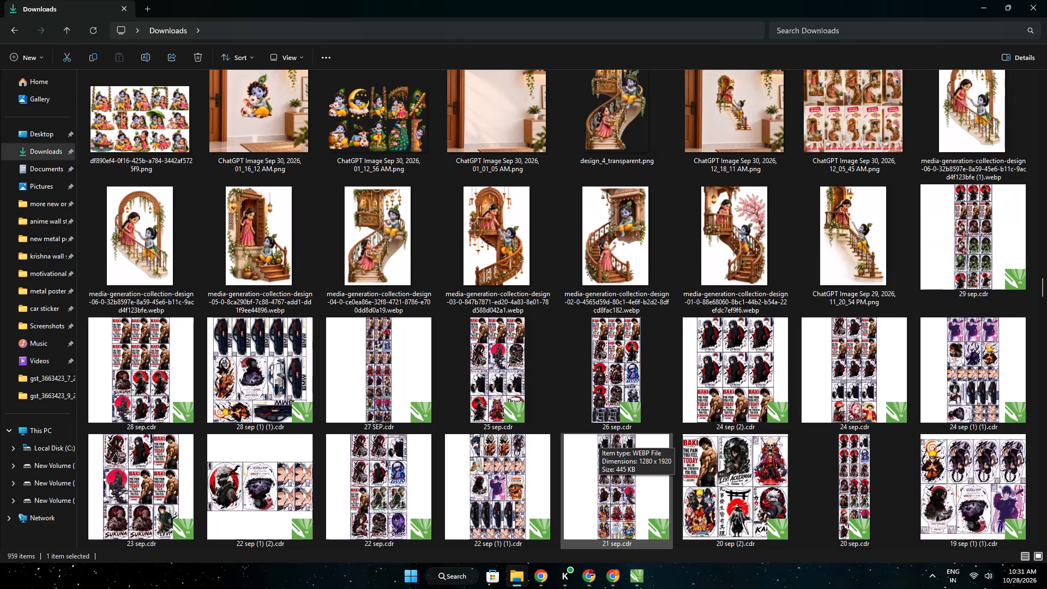
pyautogui.scroll(-2, 599, 436)
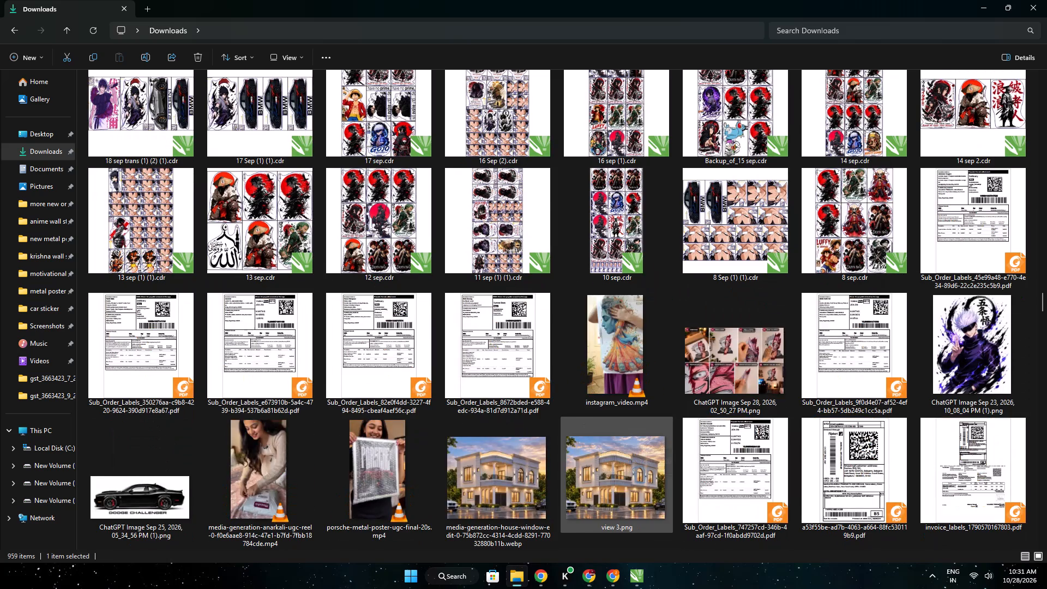
pyautogui.doubleClick(113, 224)
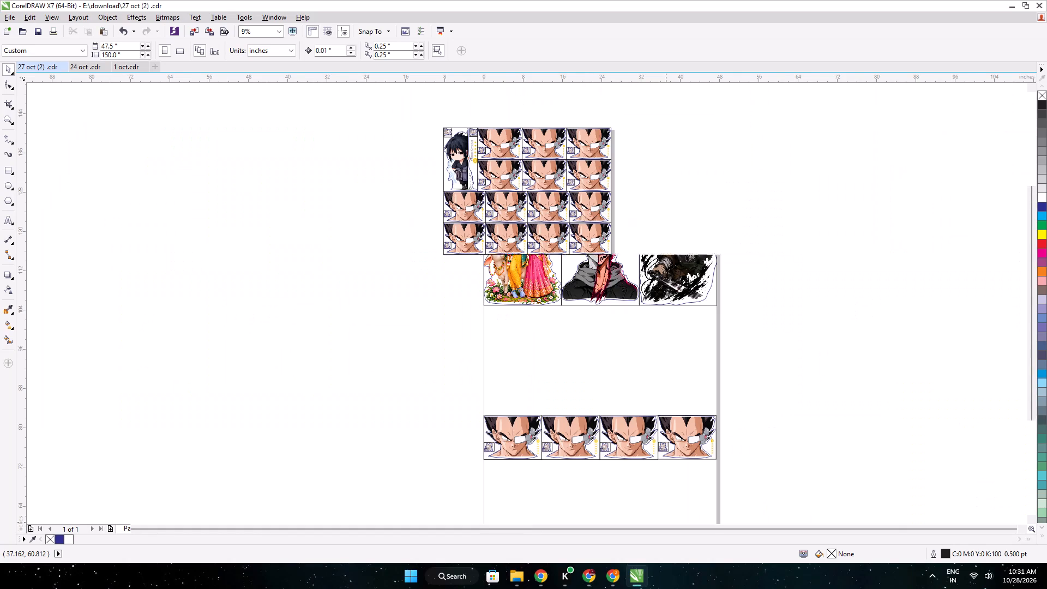
# Copy the Goku sticker with its small extras from the 13 sep sheet into the "27 oct (2)" sheet.
pyautogui.scroll(2, 460, 384)
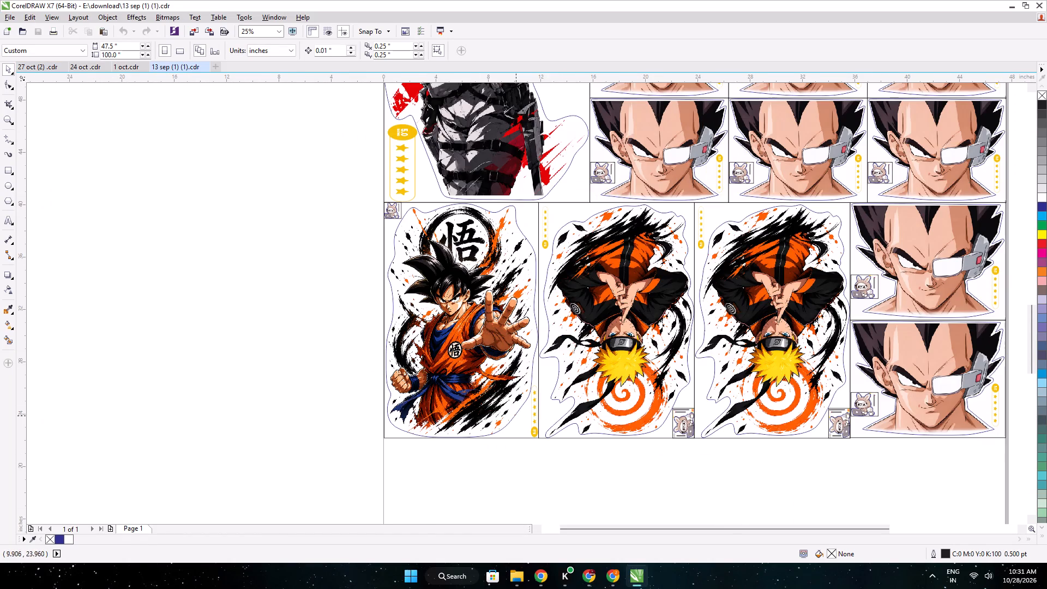
pyautogui.moveTo(539, 448); pyautogui.dragTo(330, 197)
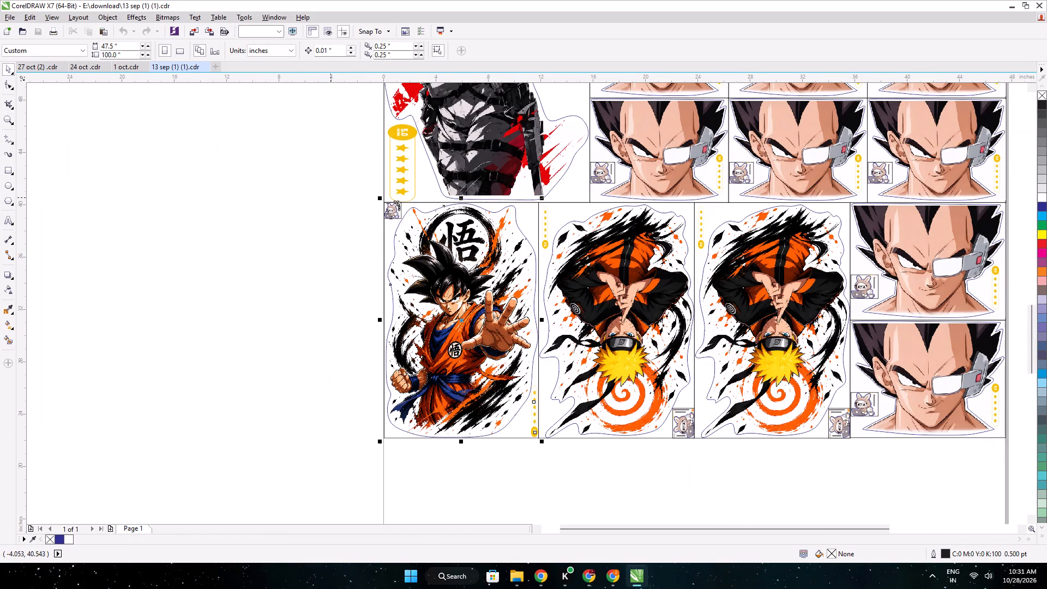
pyautogui.hotkey('ctrl', 'c')
pyautogui.click(39, 67)
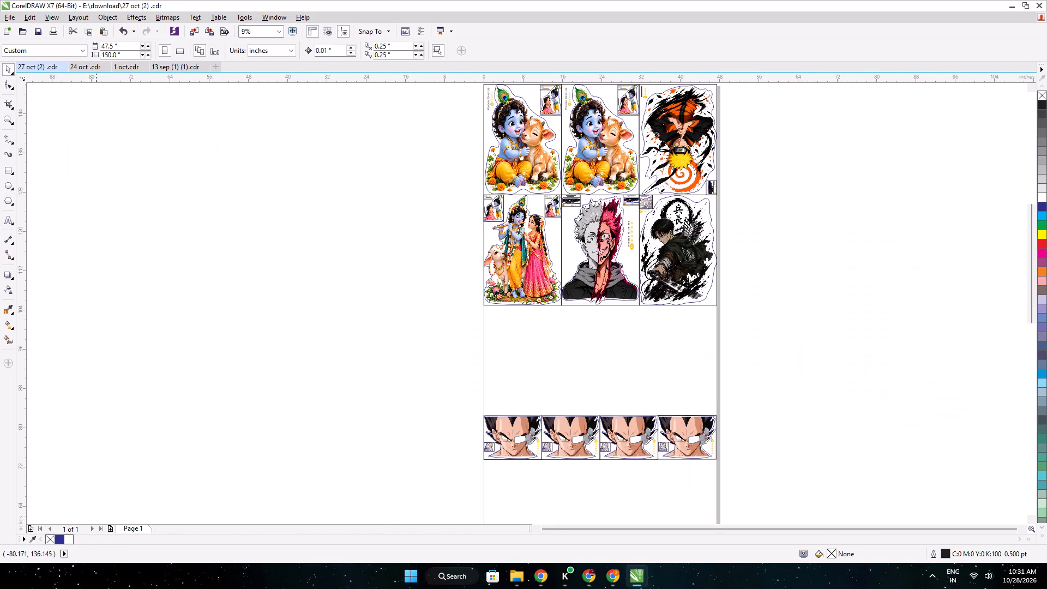
pyautogui.moveTo(115, 197); pyautogui.dragTo(264, 189, button='middle')
pyautogui.hotkey('ctrl', 'v')
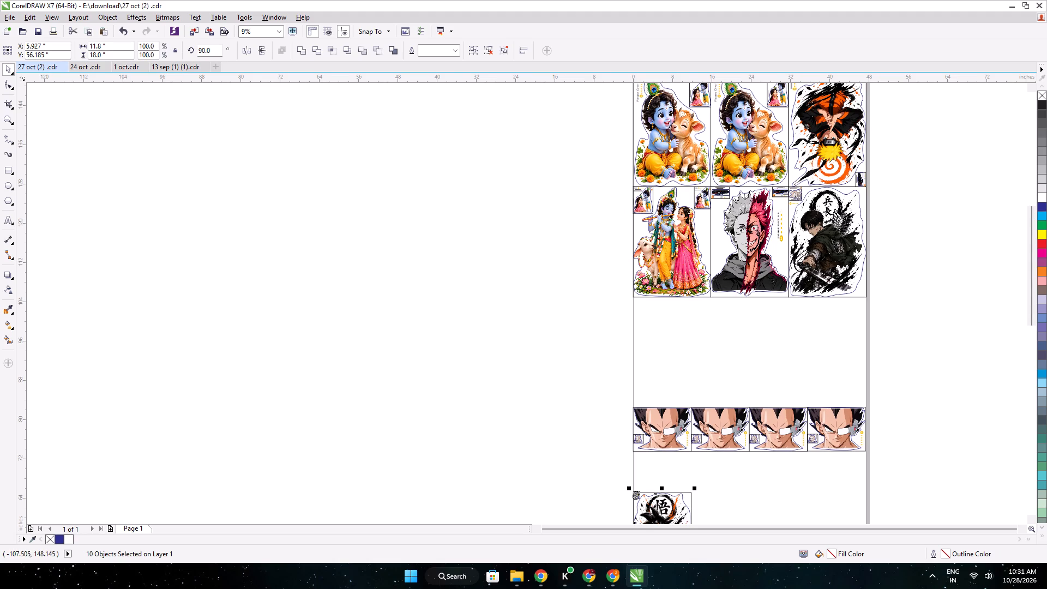
# Resize the Goku sticker to 15.8 inches wide and 22.5 inches high.
pyautogui.click(98, 44)
pyautogui.click(98, 44)
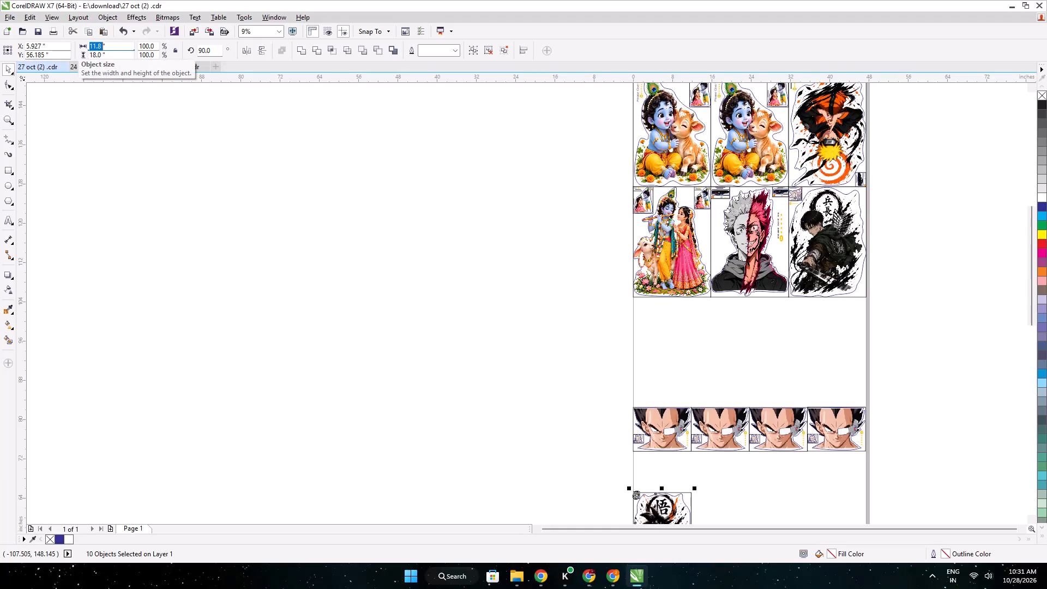
pyautogui.press('1')
pyautogui.write('5.')
pyautogui.press('8')
pyautogui.press('Return')
pyautogui.doubleClick(95, 54)
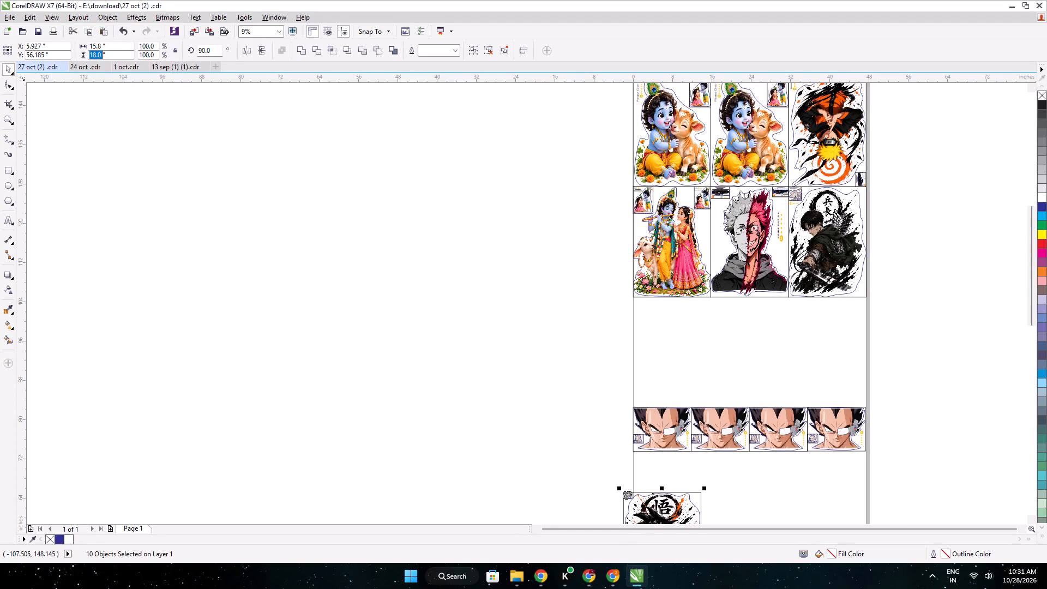
pyautogui.write('22.5')
pyautogui.press('Return')
# Move the Goku sticker into the empty third row, aligning its top-left corner with the Radha-Krishna sticker's bottom-left corner.
pyautogui.moveTo(543, 344); pyautogui.dragTo(500, 163, button='middle')
pyautogui.scroll(-1, 547, 309)
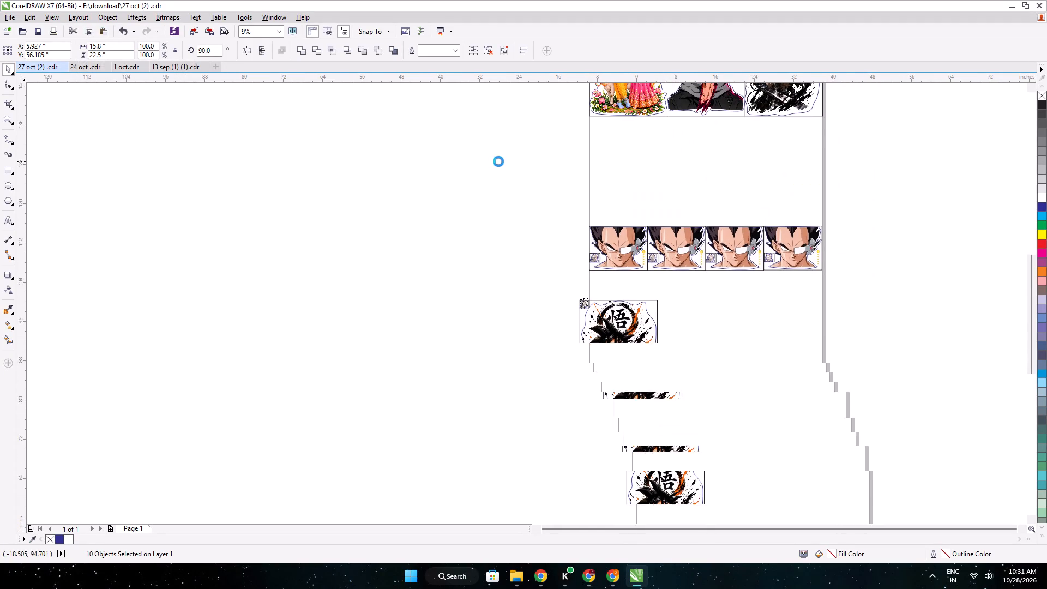
pyautogui.moveTo(504, 259); pyautogui.dragTo(494, 324, button='middle')
pyautogui.moveTo(606, 404); pyautogui.dragTo(615, 220)
pyautogui.scroll(4, 580, 179)
pyautogui.moveTo(680, 215); pyautogui.dragTo(693, 215)
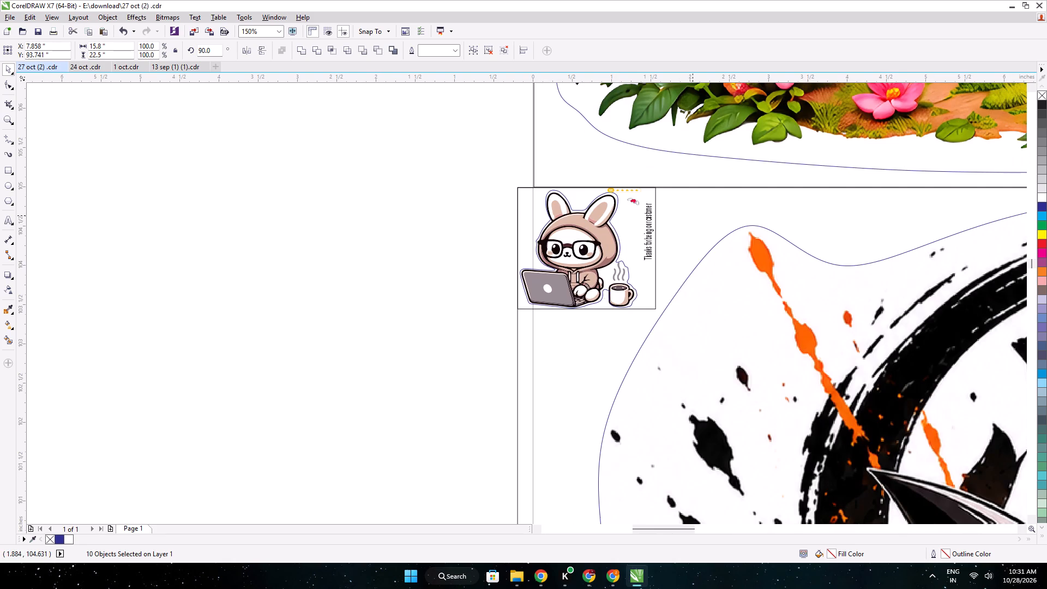
pyautogui.moveTo(693, 215); pyautogui.dragTo(695, 215)
pyautogui.scroll(1, 510, 196)
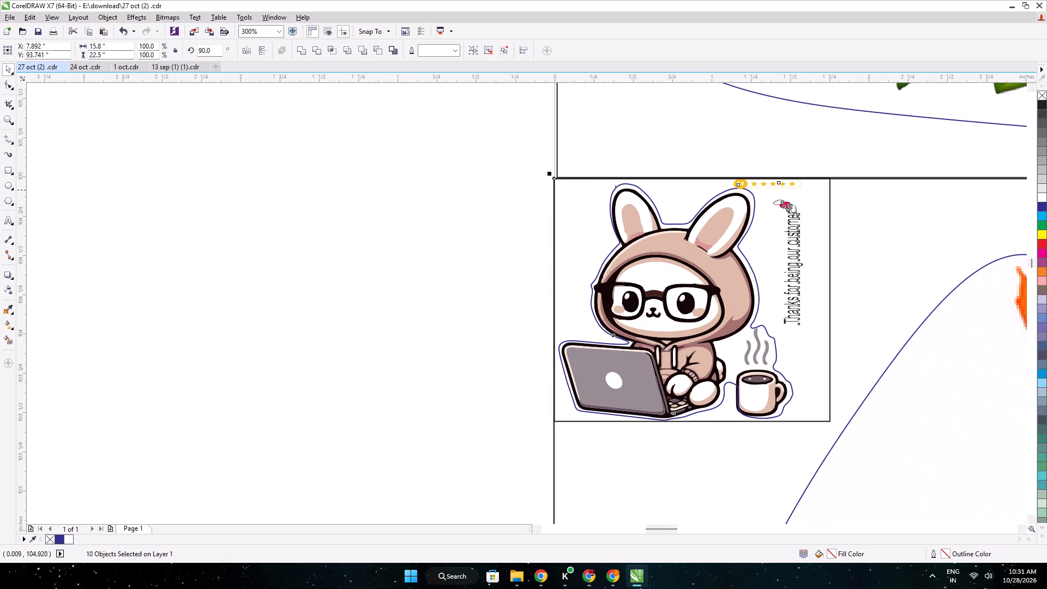
pyautogui.press('Right')
pyautogui.scroll(-6, 561, 190)
pyautogui.click(488, 203)
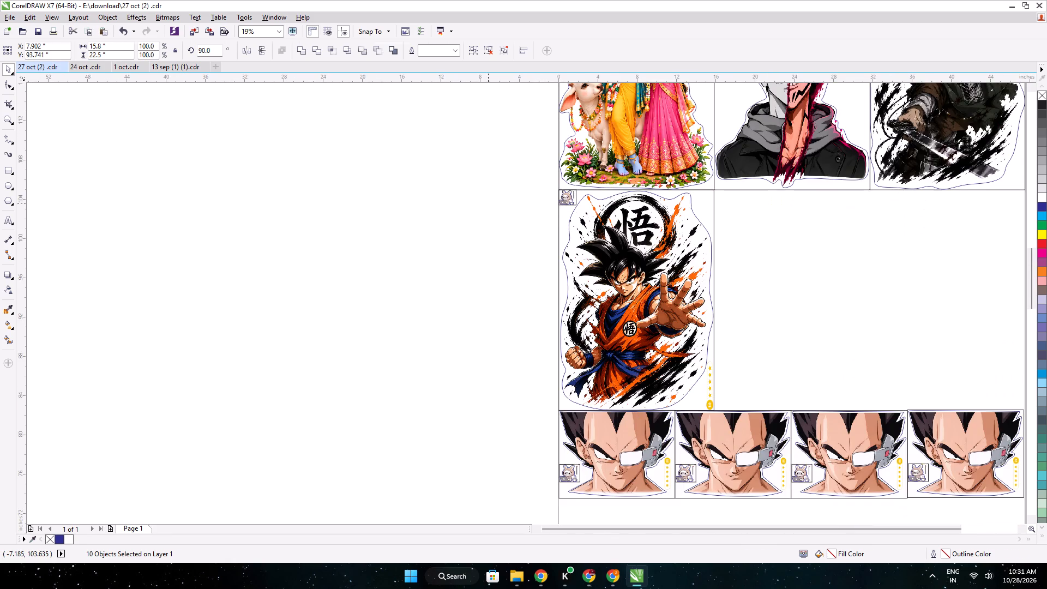
# Switch to the Meesho supplier panel and review the Ready to Ship and Pending orders for stickers still needed.
pyautogui.scroll(-2, 488, 203)
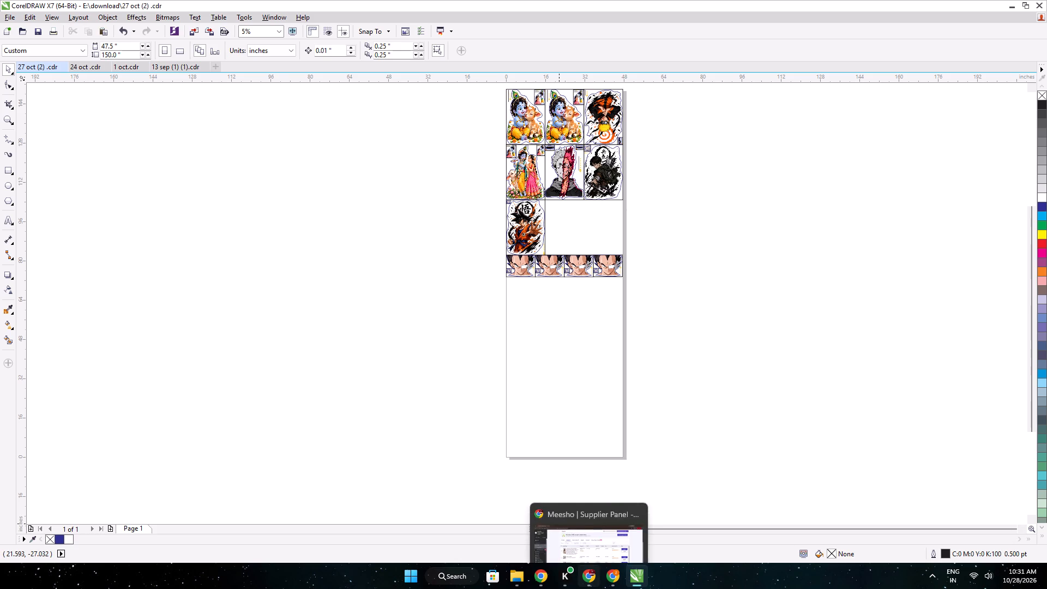
pyautogui.click(520, 575)
pyautogui.click(541, 587)
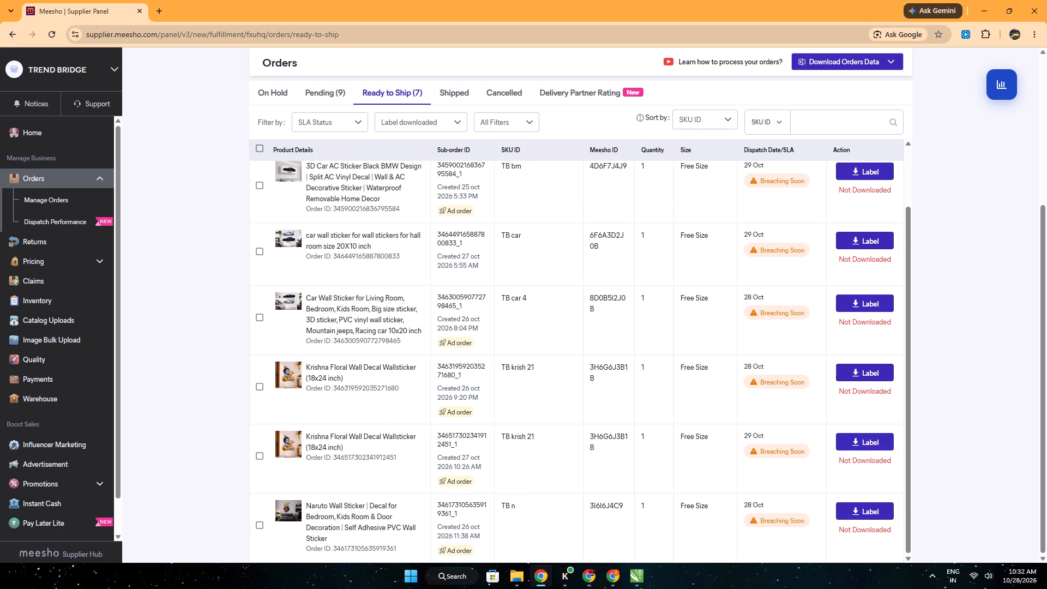
pyautogui.scroll(-4, 290, 310)
pyautogui.scroll(4, 319, 354)
pyautogui.scroll(3, 362, 297)
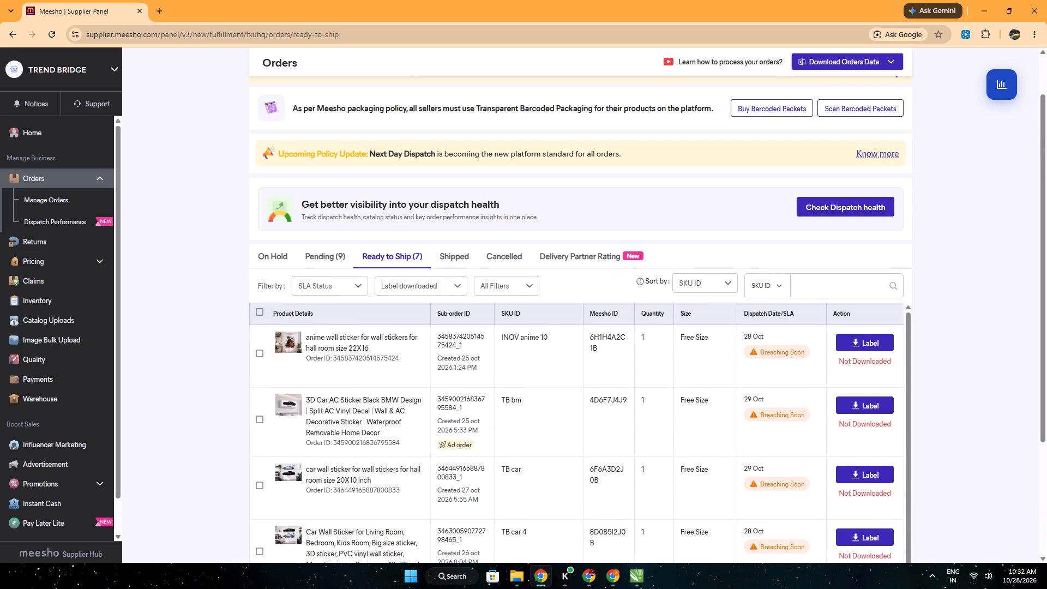
pyautogui.scroll(-3, 372, 389)
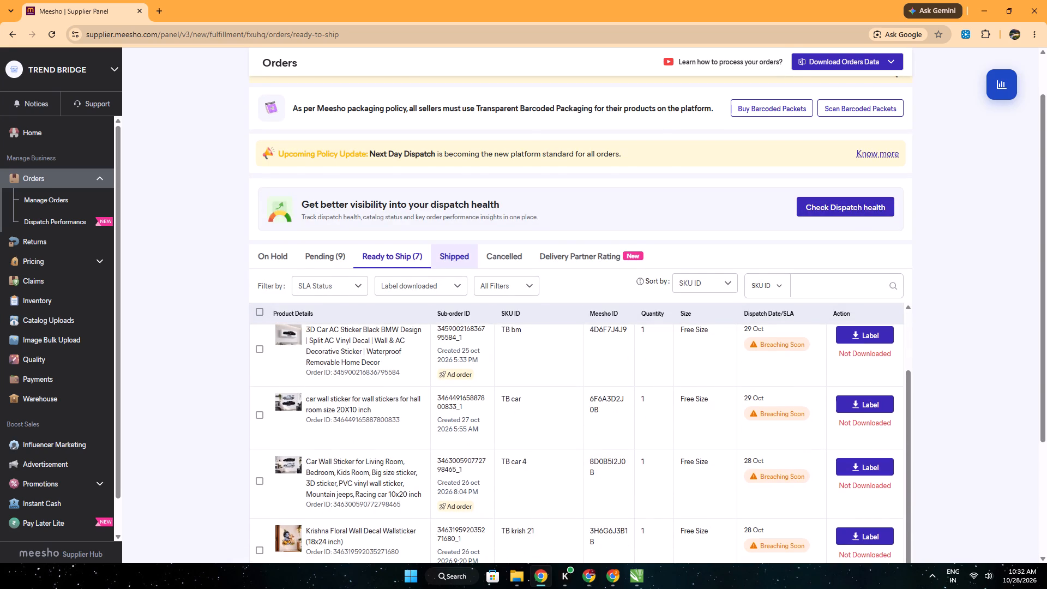
pyautogui.click(468, 256)
pyautogui.click(336, 314)
pyautogui.scroll(-2, 185, 401)
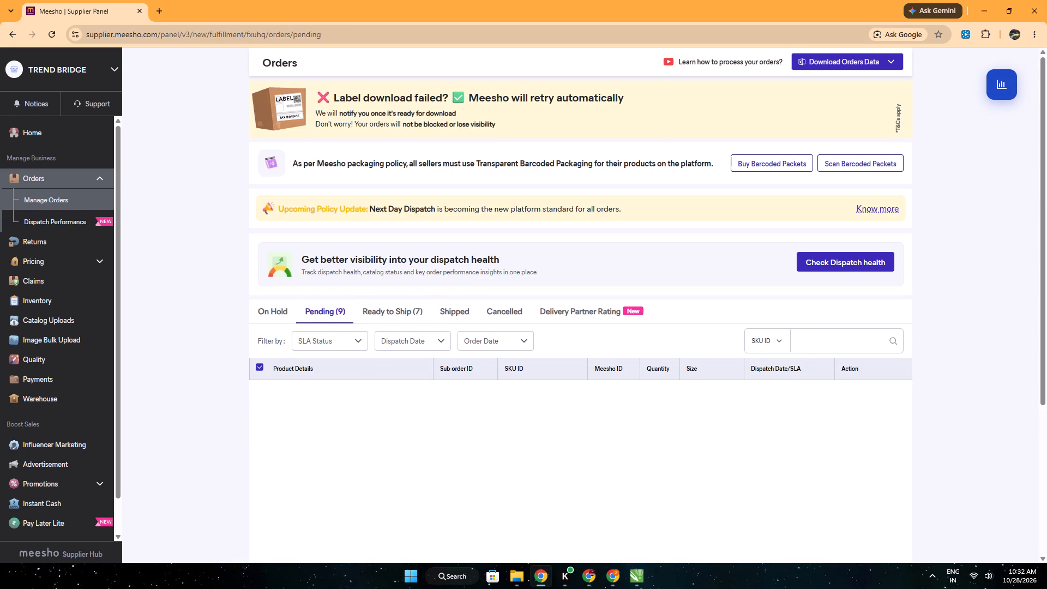
pyautogui.scroll(-2, 185, 401)
pyautogui.scroll(-4, 302, 382)
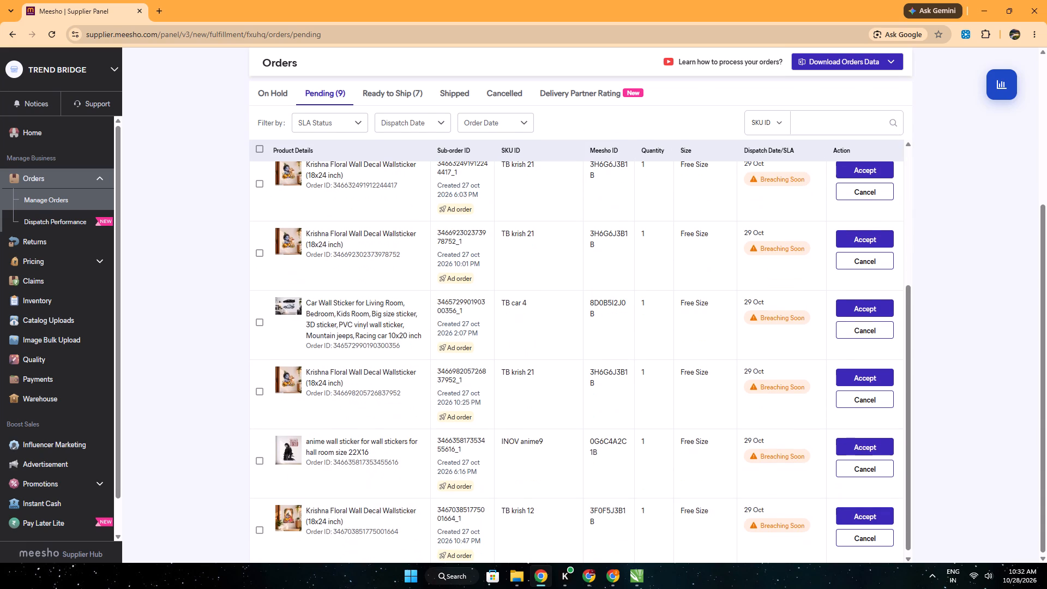
pyautogui.scroll(-5, 311, 369)
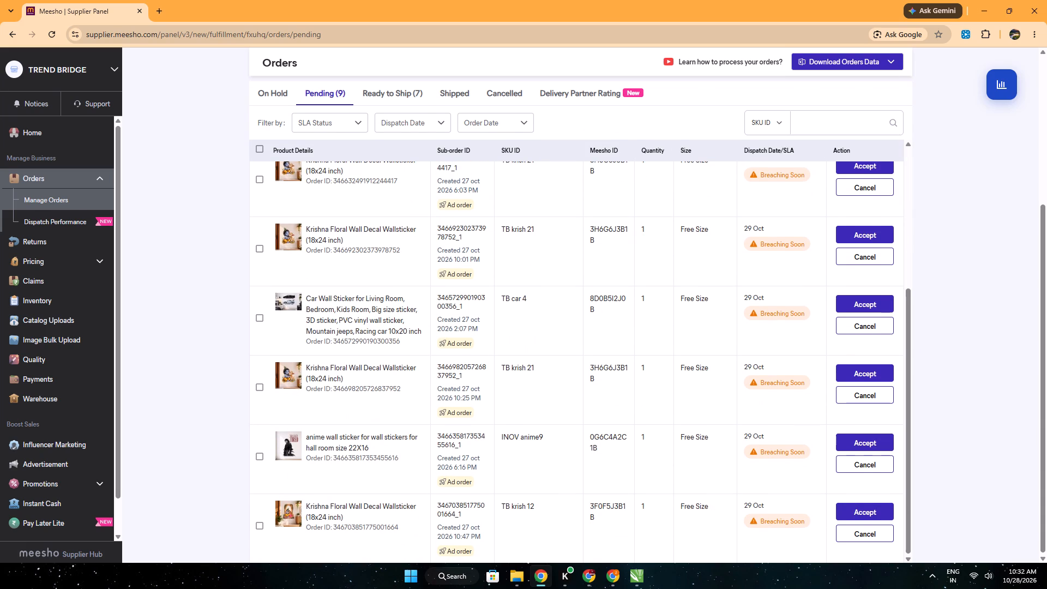
# Open the older sheet "22 sep (1) (1).cdr" from the Downloads folder.
pyautogui.click(520, 577)
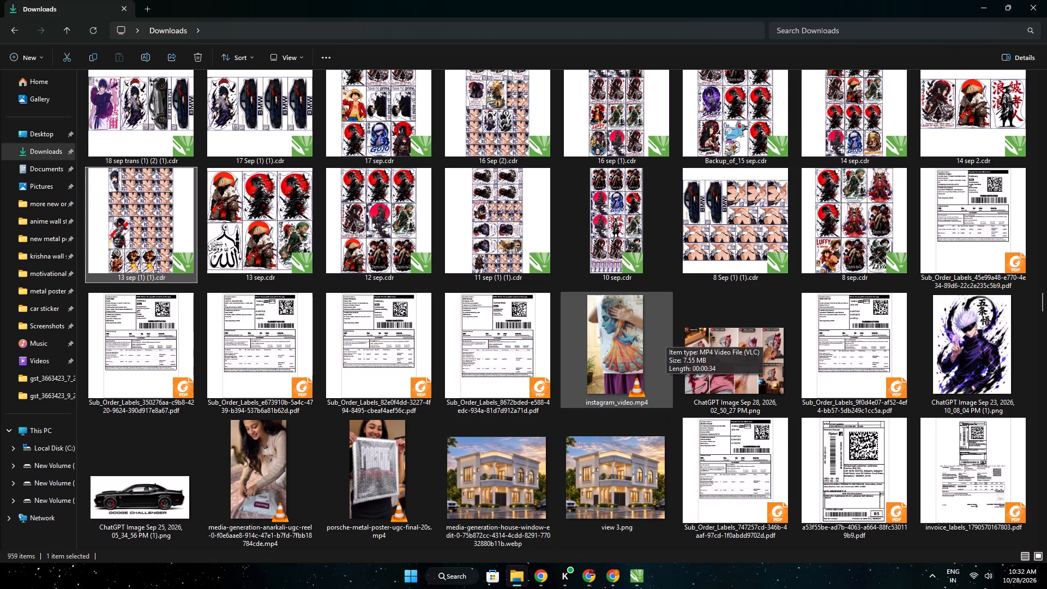
pyautogui.scroll(1, 666, 336)
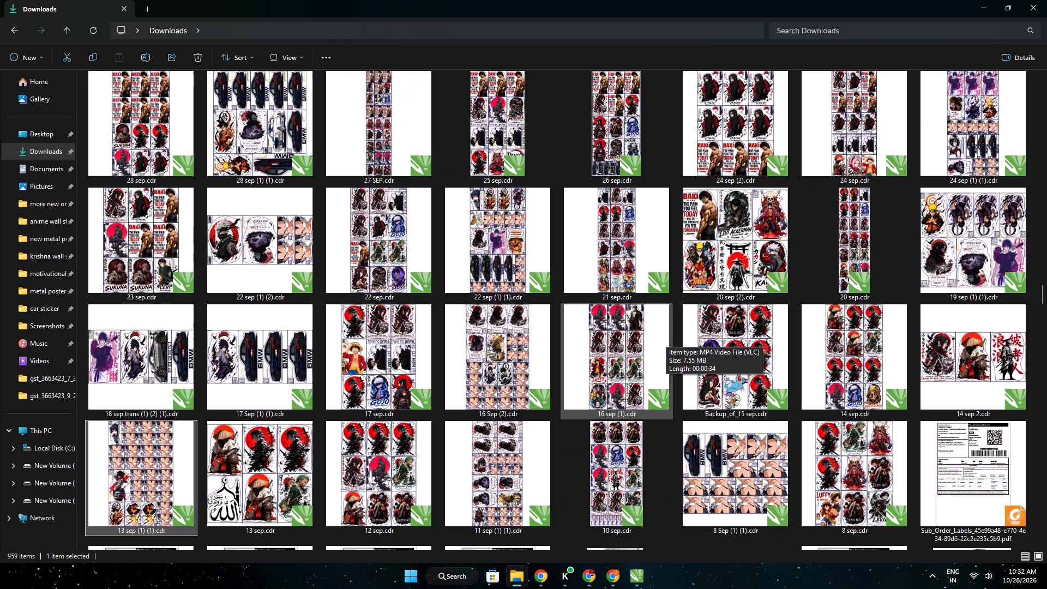
pyautogui.doubleClick(499, 256)
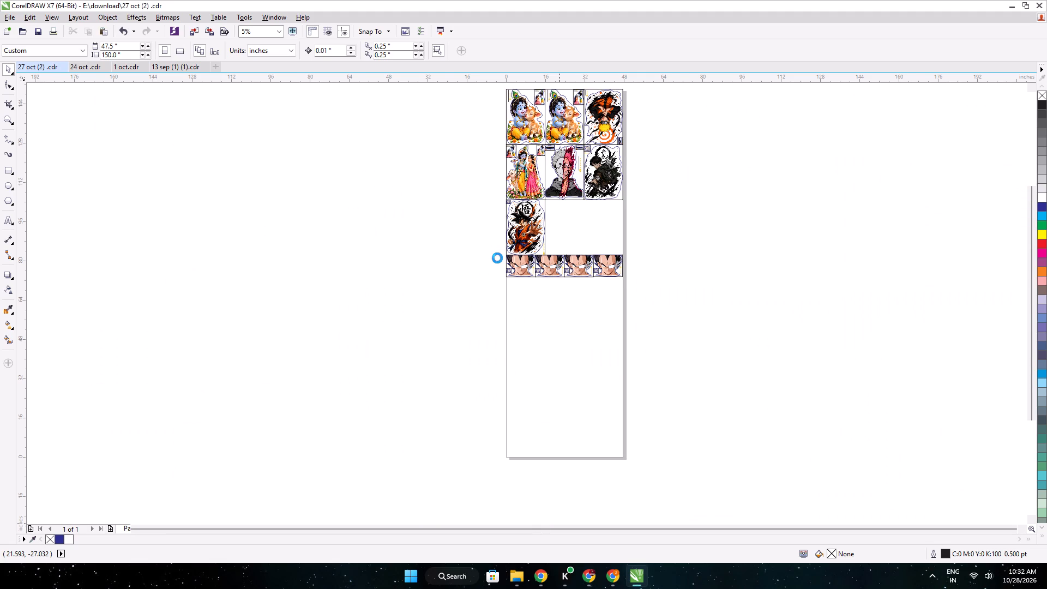
# Copy the two side-by-side Lamborghini car stickers, including their small extras, from the 22 sep sheet.
pyautogui.scroll(3, 456, 346)
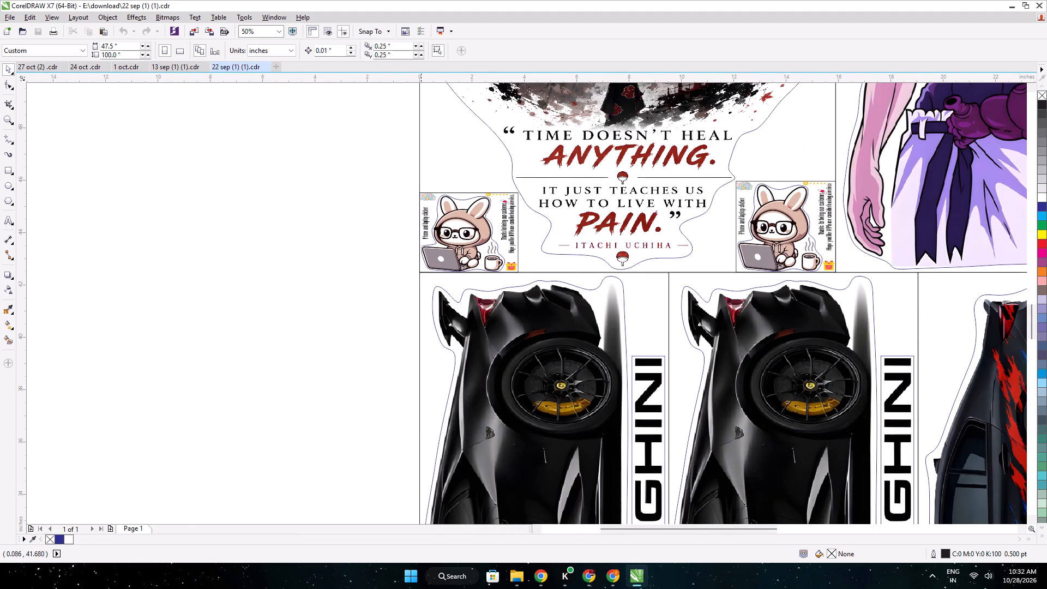
pyautogui.moveTo(523, 291); pyautogui.dragTo(475, 163, button='middle')
pyautogui.moveTo(362, 141); pyautogui.dragTo(822, 562)
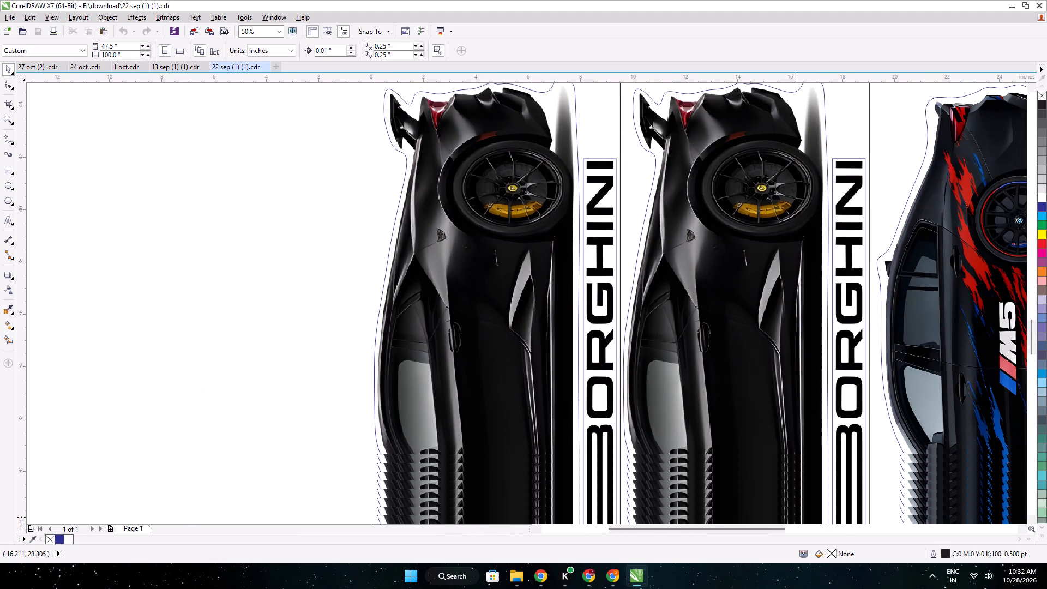
pyautogui.moveTo(822, 562); pyautogui.dragTo(872, 495)
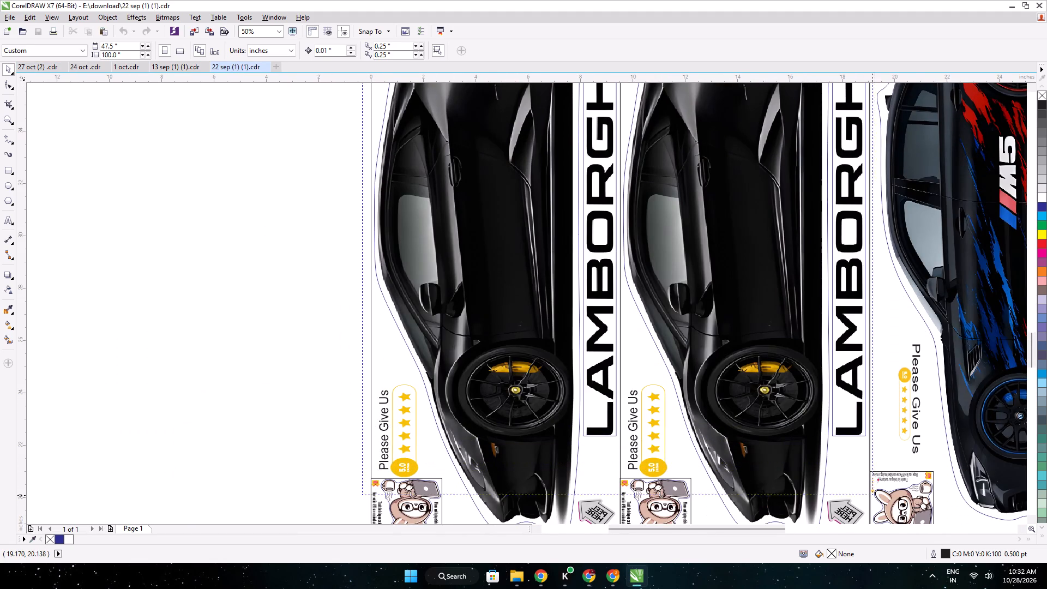
pyautogui.moveTo(872, 495); pyautogui.dragTo(869, 494)
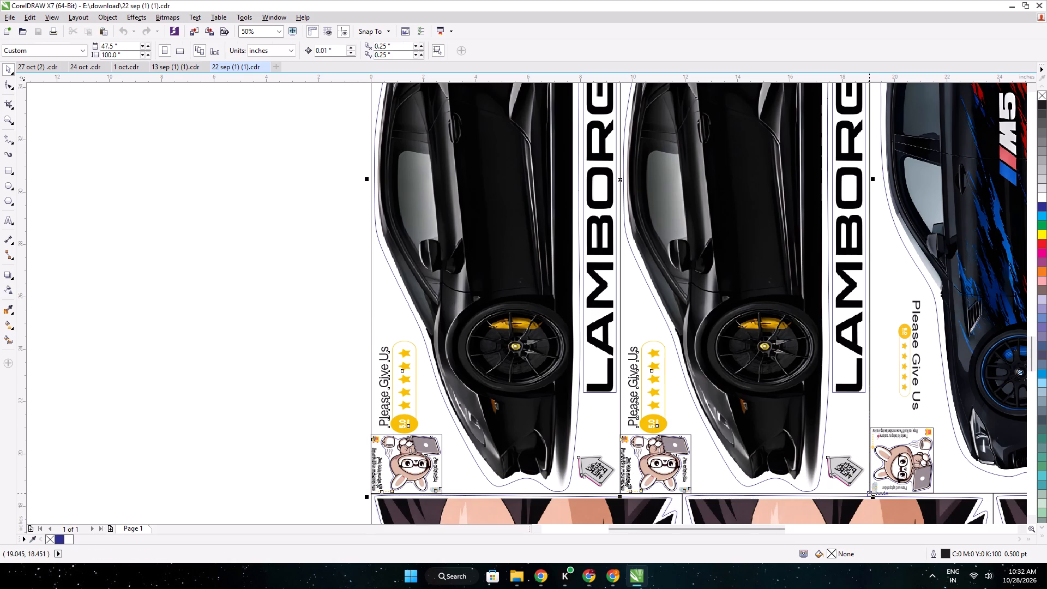
pyautogui.hotkey('ctrl', 'c')
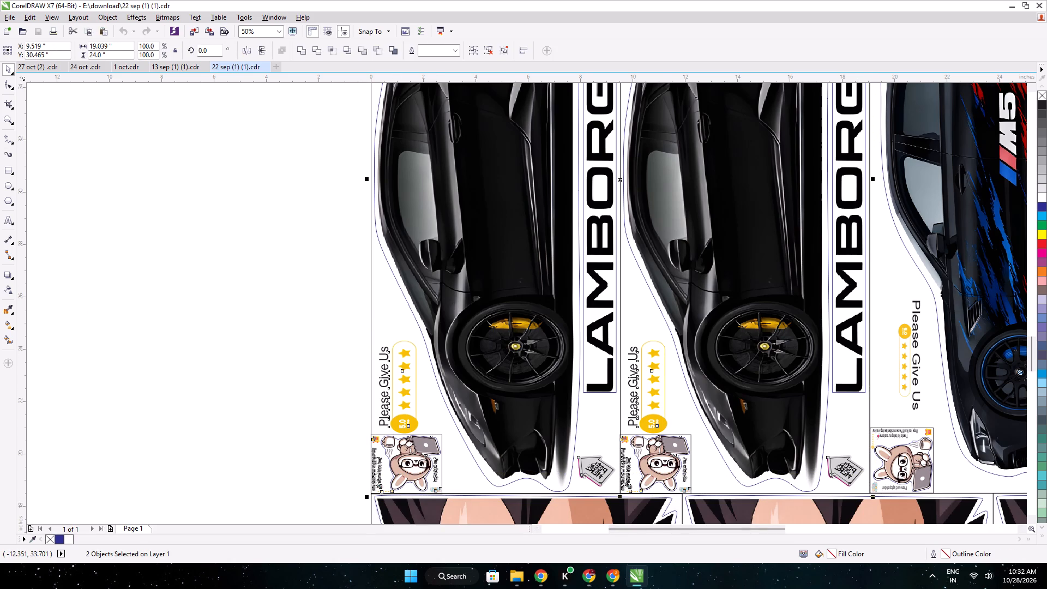
# Paste the two Lamborghini stickers into the 27 oct (2).cdr sheet and place them directly below the Vegeta row at the page's left edge.
pyautogui.click(48, 67)
pyautogui.hotkey('ctrl', 'v')
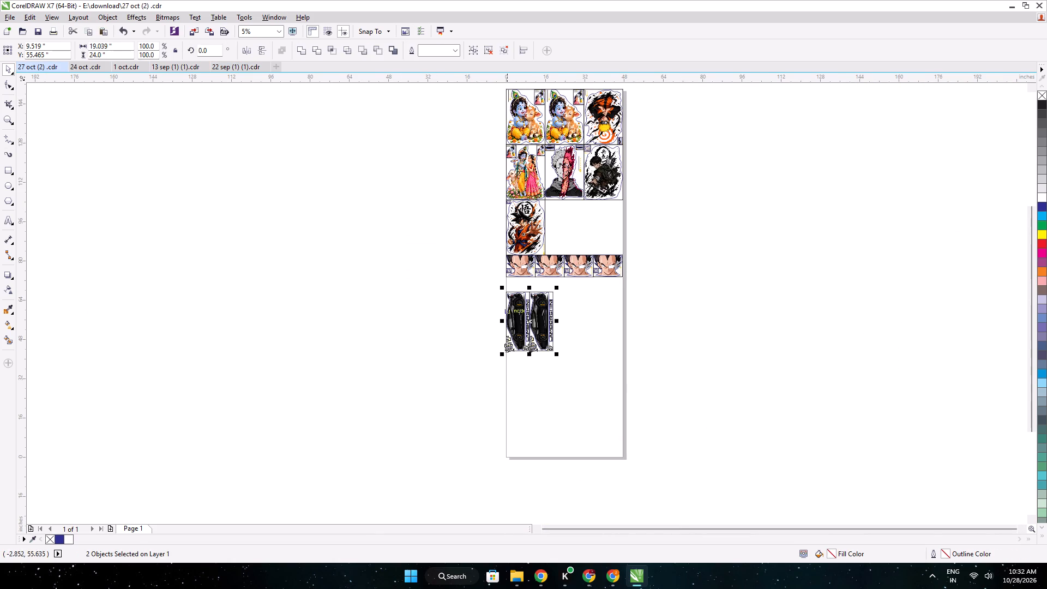
pyautogui.scroll(2, 512, 287)
pyautogui.moveTo(522, 326); pyautogui.dragTo(520, 271)
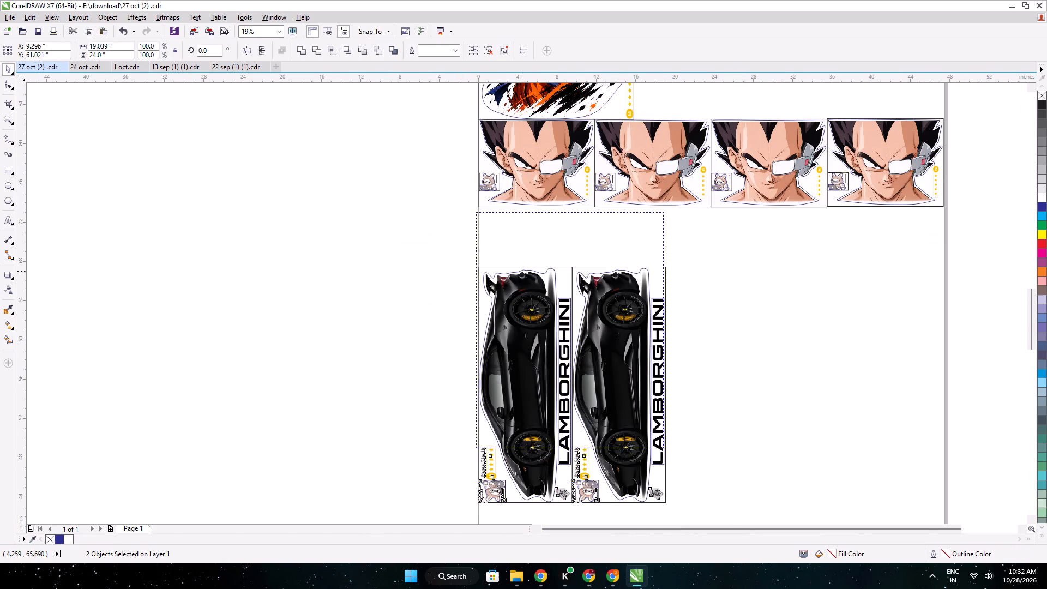
pyautogui.moveTo(520, 271); pyautogui.dragTo(521, 263)
pyautogui.scroll(2, 477, 205)
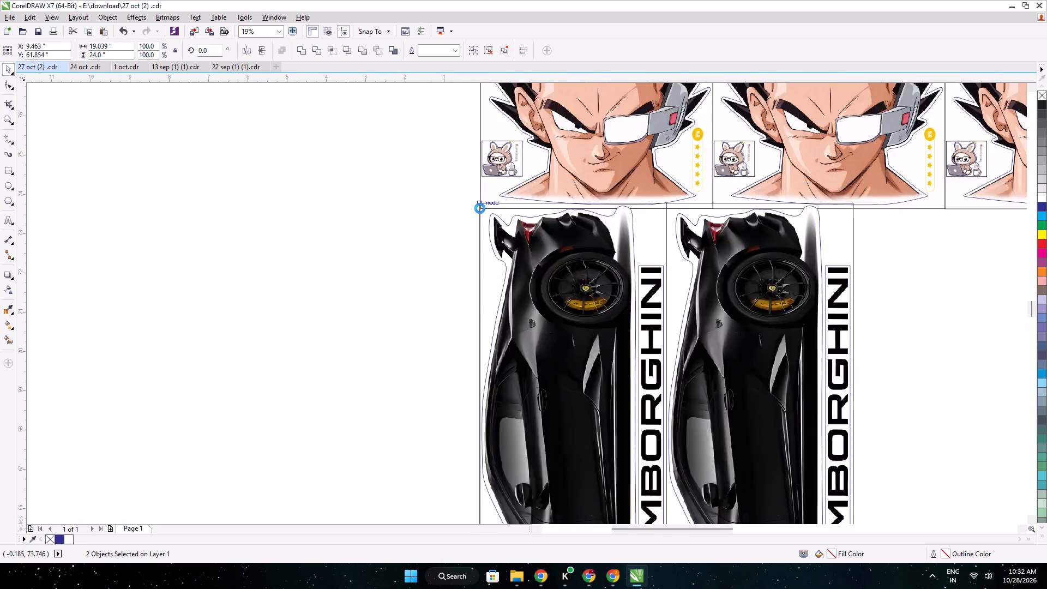
pyautogui.moveTo(539, 227); pyautogui.dragTo(537, 237)
# Fine-adjust the Lamborghini pair so its top-left corner meets the bottom-left corner of the Vegeta row.
pyautogui.scroll(1, 513, 227)
pyautogui.press('Right')
pyautogui.press('Right')
pyautogui.press('Down')
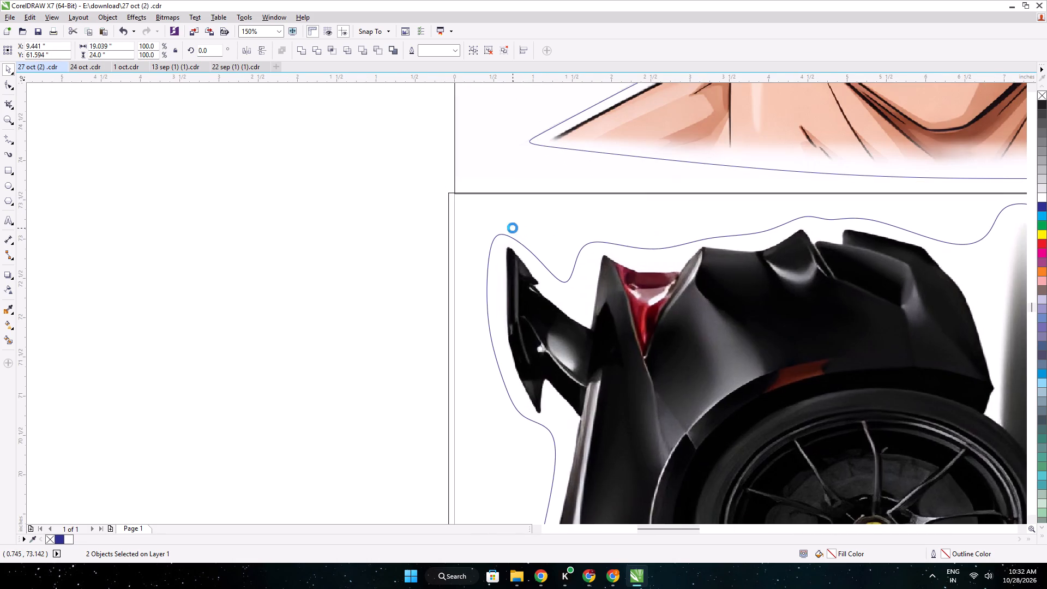
pyautogui.press('Down')
pyautogui.press('Down')
pyautogui.press('Right')
pyautogui.press('Right')
pyautogui.press('Right')
pyautogui.press('Right')
pyautogui.press('Right')
pyautogui.press('Right')
pyautogui.press('Right')
pyautogui.press('Right')
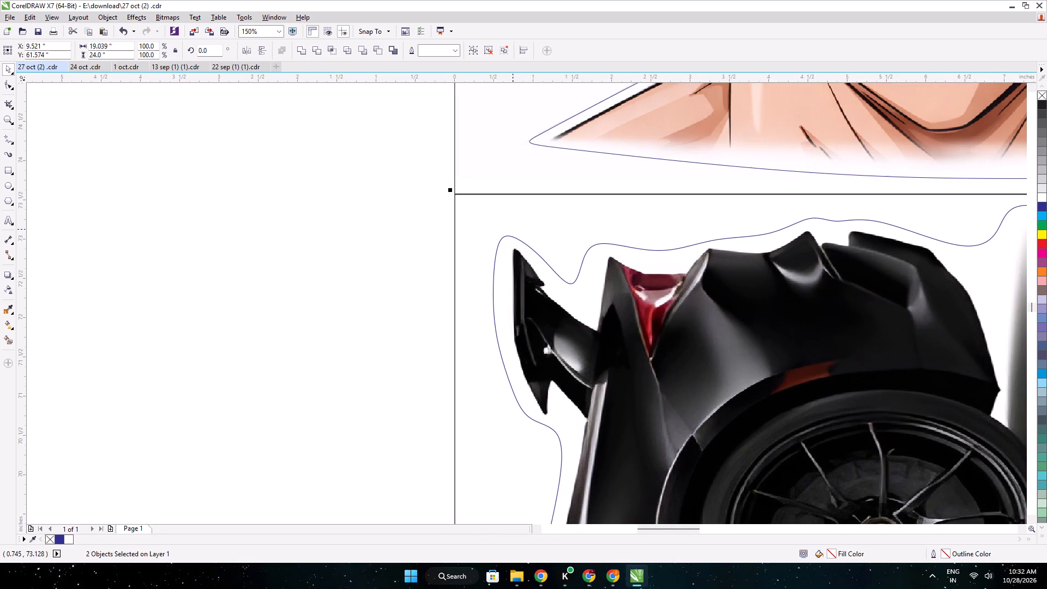
# Duplicate the Lamborghini pair and set the copy flush against the original pair's right side, with their top edges aligned.
pyautogui.scroll(-4, 513, 229)
pyautogui.moveTo(537, 229); pyautogui.dragTo(506, 236, button='middle')
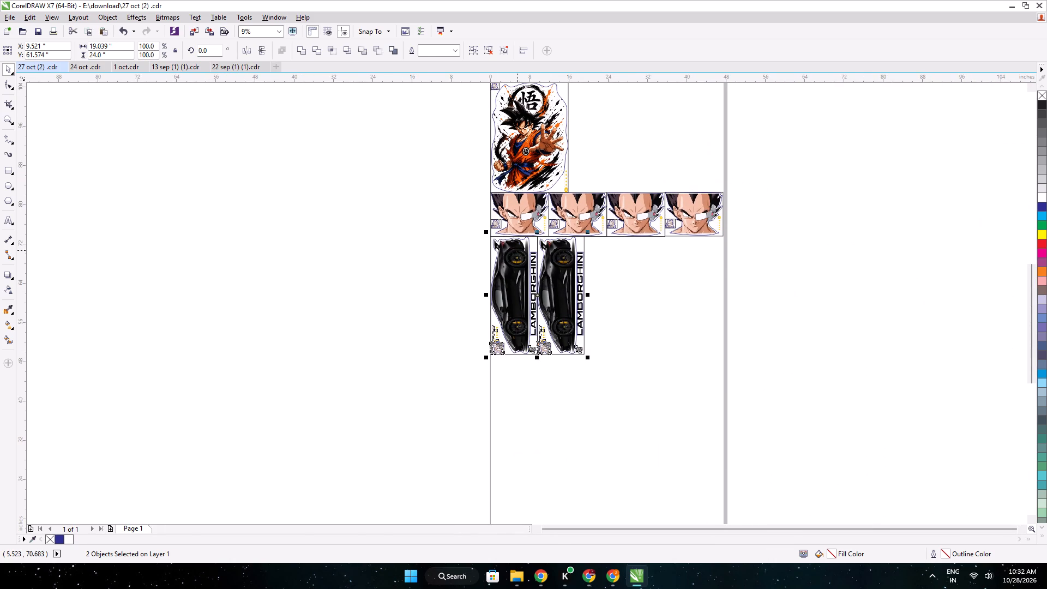
pyautogui.hotkey('ctrl', 'd')
pyautogui.moveTo(534, 283); pyautogui.dragTo(624, 284)
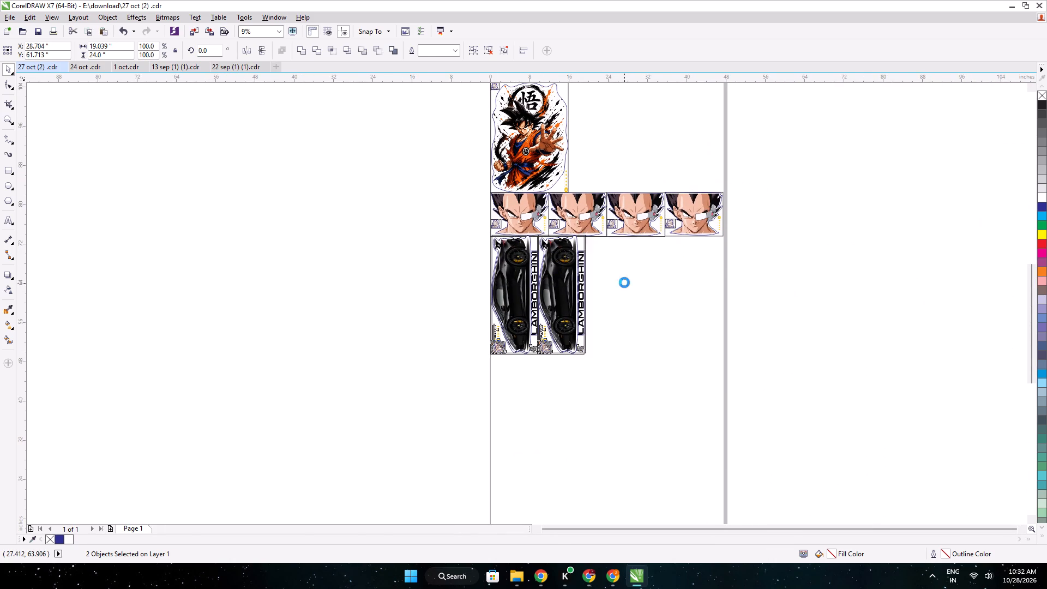
pyautogui.scroll(2, 592, 255)
pyautogui.scroll(1, 572, 190)
pyautogui.moveTo(589, 177); pyautogui.dragTo(586, 181)
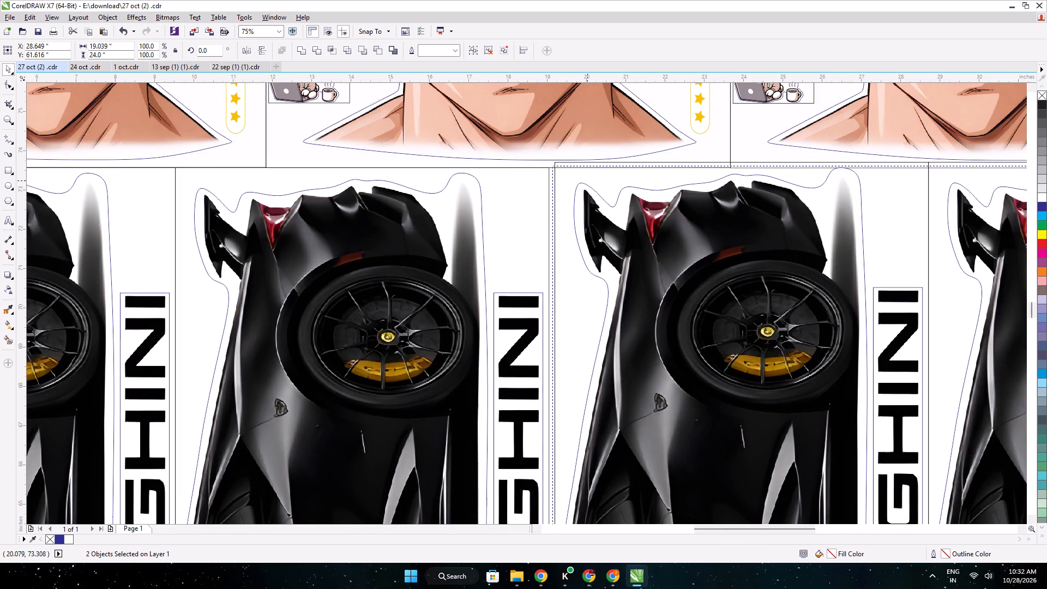
pyautogui.moveTo(586, 181); pyautogui.dragTo(583, 183)
pyautogui.scroll(1, 557, 175)
pyautogui.press('Up')
pyautogui.press('Up')
pyautogui.press('Right')
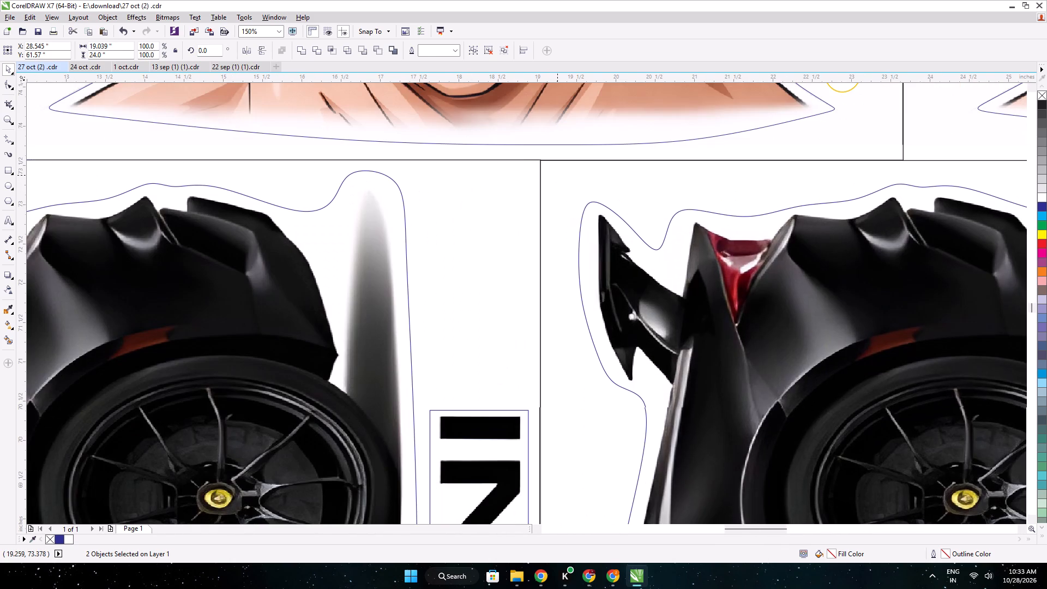
pyautogui.scroll(-2, 556, 178)
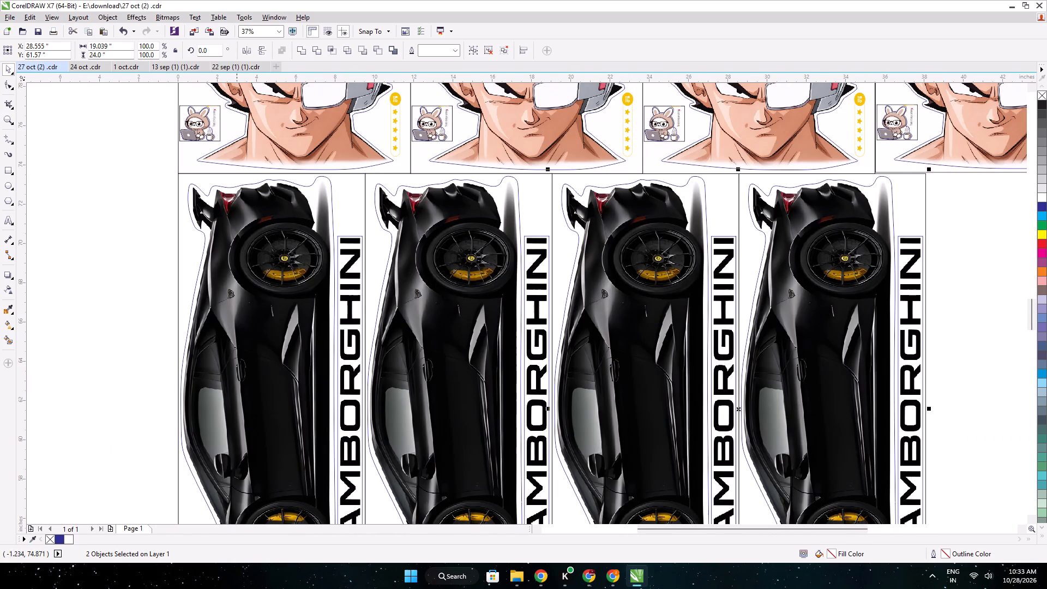
pyautogui.moveTo(323, 154); pyautogui.dragTo(147, 150, button='middle')
pyautogui.moveTo(468, 161); pyautogui.dragTo(339, 158, button='middle')
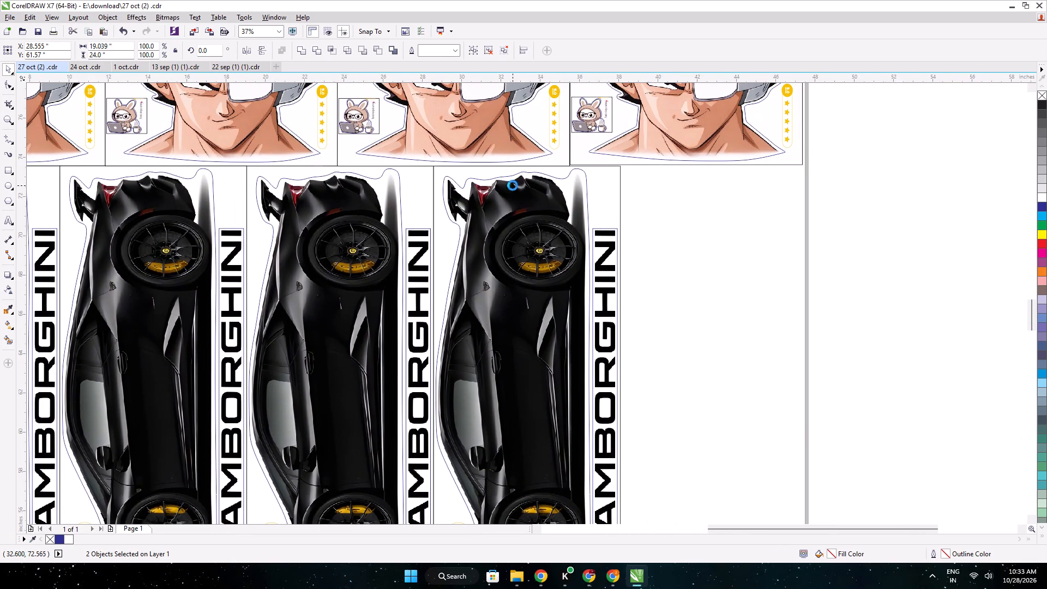
pyautogui.press('Up')
pyautogui.moveTo(513, 185); pyautogui.dragTo(444, 131, button='middle')
pyautogui.click(664, 314)
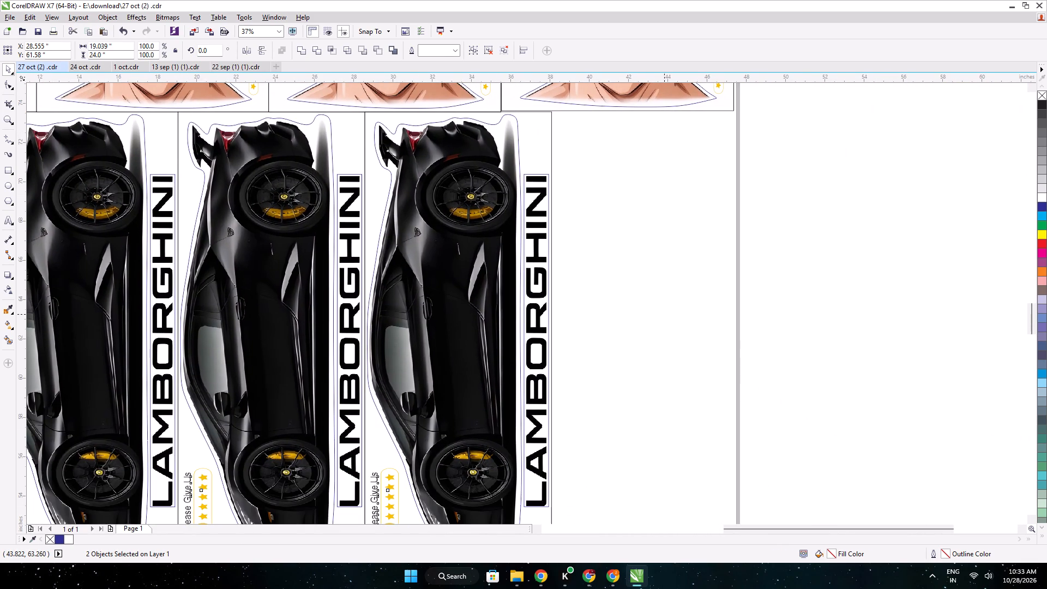
# Duplicate the fourth Lamborghini sticker and place the copy as the fifth in the row, against the fourth's right side.
pyautogui.scroll(-1, 661, 312)
pyautogui.moveTo(615, 458); pyautogui.dragTo(512, 214)
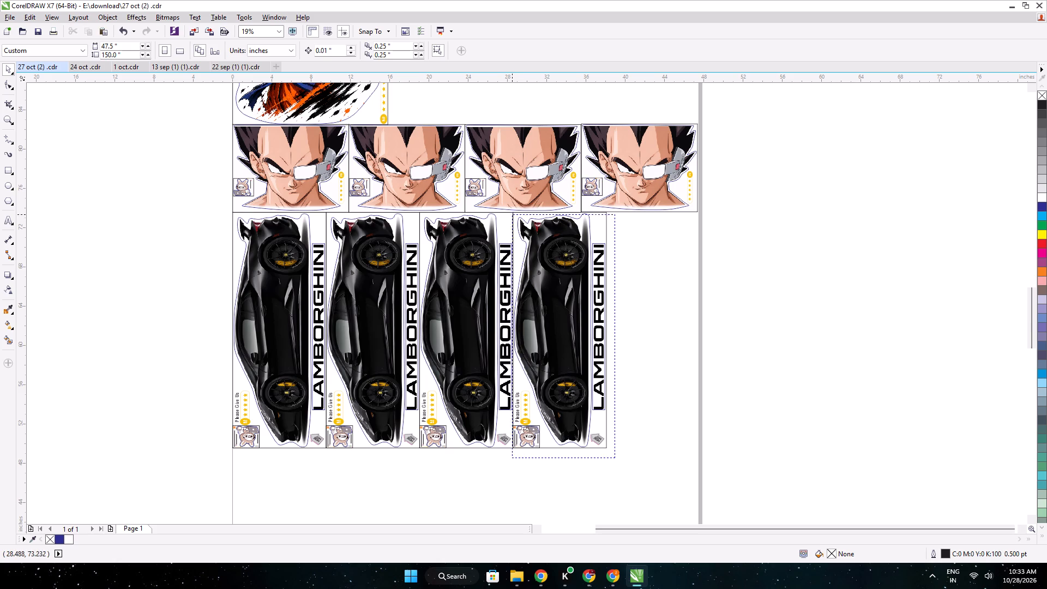
pyautogui.moveTo(512, 214); pyautogui.dragTo(510, 210)
pyautogui.scroll(1, 544, 232)
pyautogui.moveTo(594, 223); pyautogui.dragTo(503, 231, button='middle')
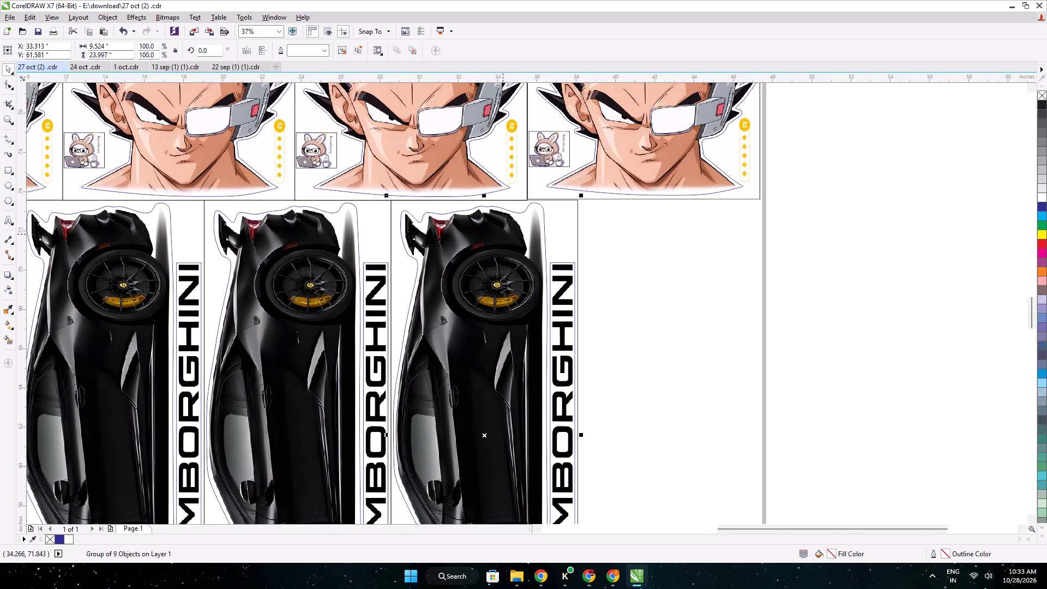
pyautogui.hotkey('ctrl', 'd')
pyautogui.moveTo(493, 263); pyautogui.dragTo(675, 267)
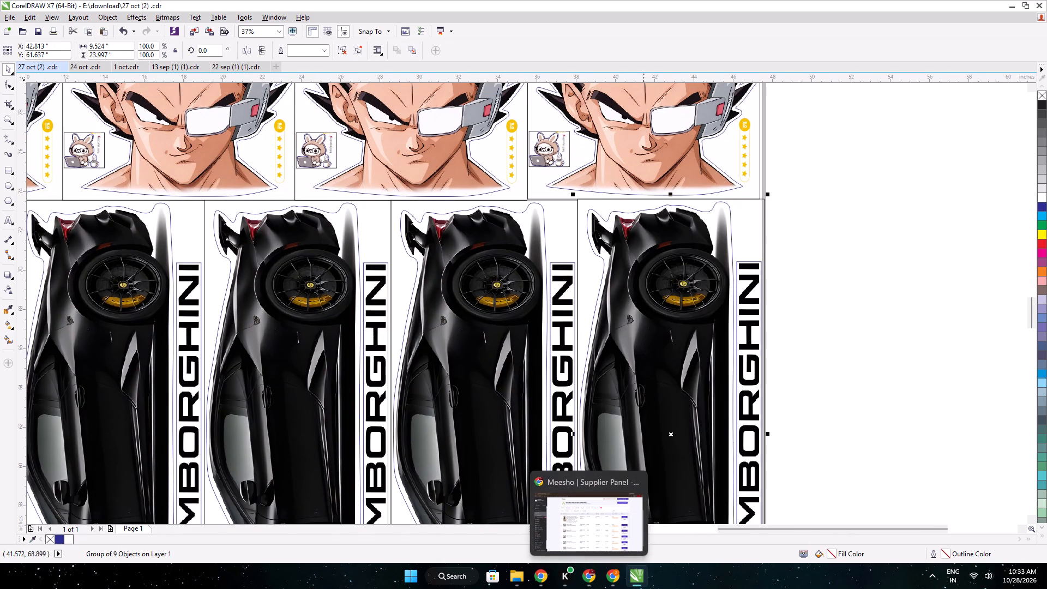
# Narrow the fifth Lamborghini sticker slightly from its right side to fit within the page edge.
pyautogui.scroll(1, 607, 225)
pyautogui.moveTo(718, 260); pyautogui.dragTo(467, 197, button='middle')
pyautogui.moveTo(653, 346); pyautogui.dragTo(605, 188, button='middle')
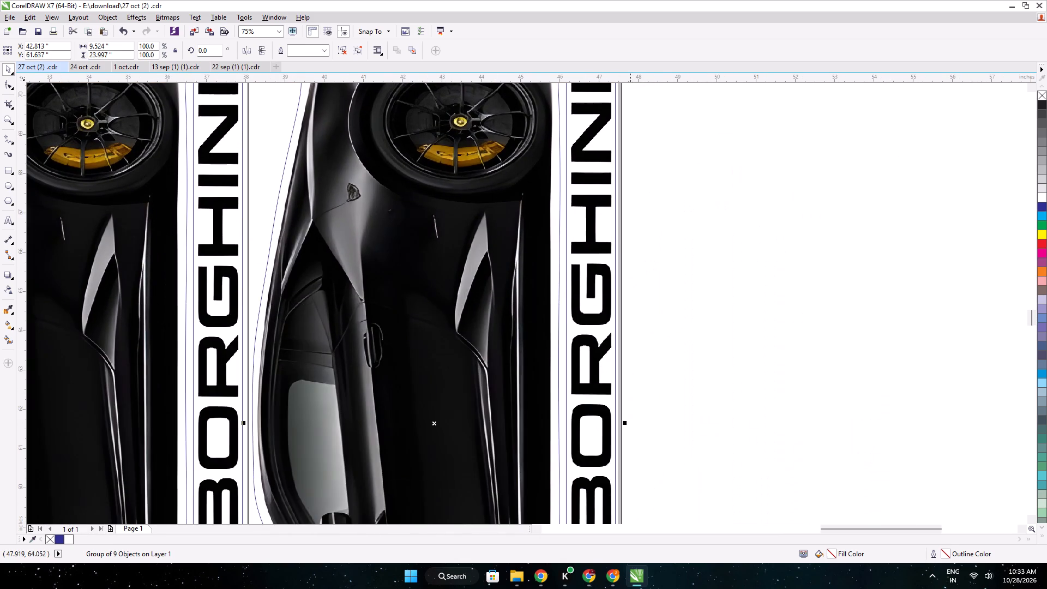
pyautogui.click(625, 424)
pyautogui.scroll(2, 623, 426)
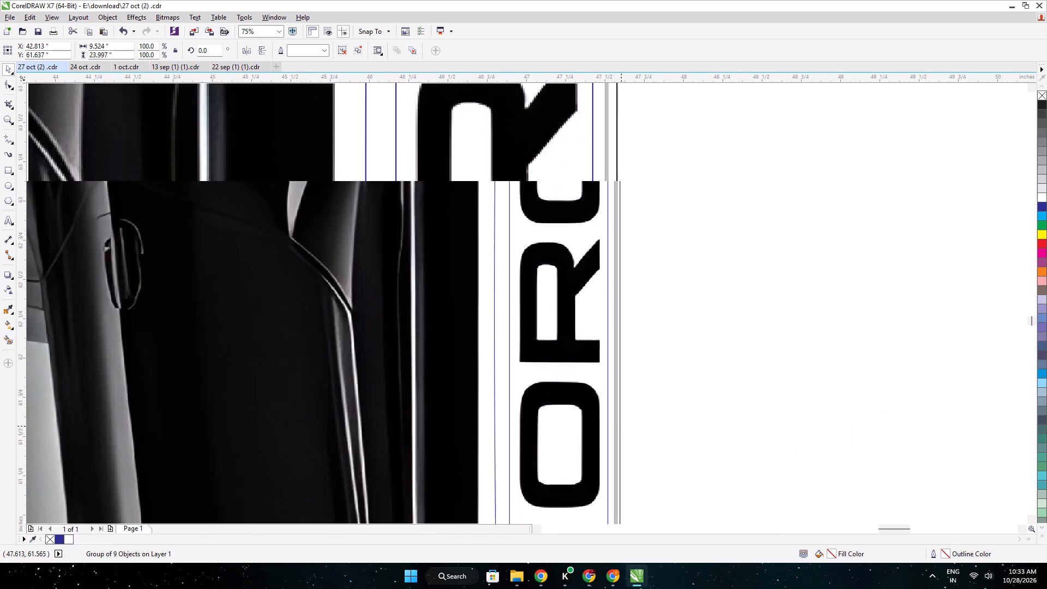
pyautogui.moveTo(621, 414); pyautogui.dragTo(612, 420)
pyautogui.click(685, 365)
# Compare the sheet layout with the Snapdeal seller panel's single-order list for Radha Krishna stickers still needed.
pyautogui.scroll(-6, 641, 347)
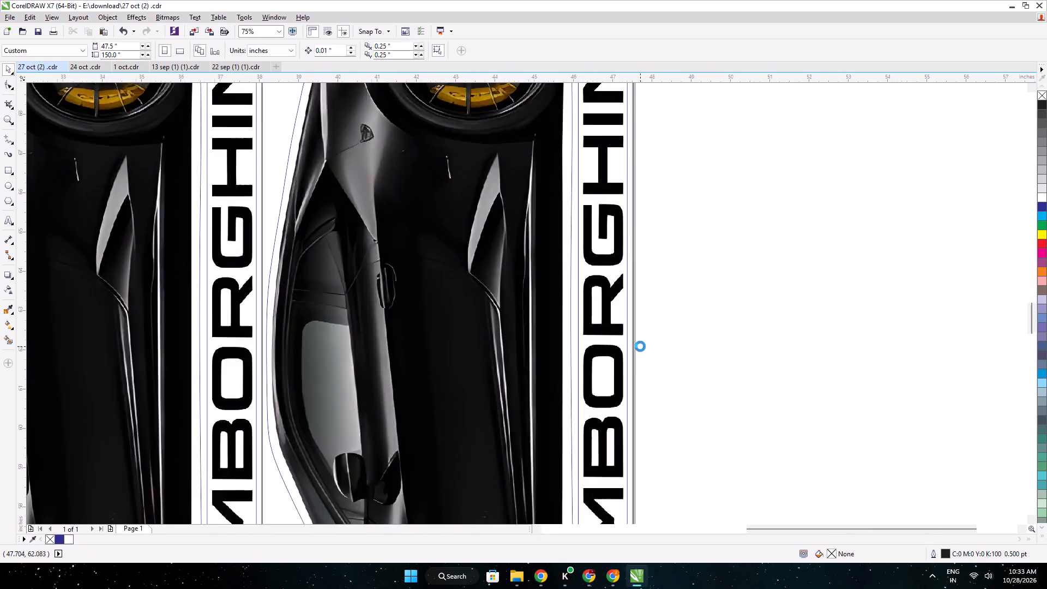
pyautogui.scroll(-2, 640, 346)
pyautogui.scroll(-2, 413, 352)
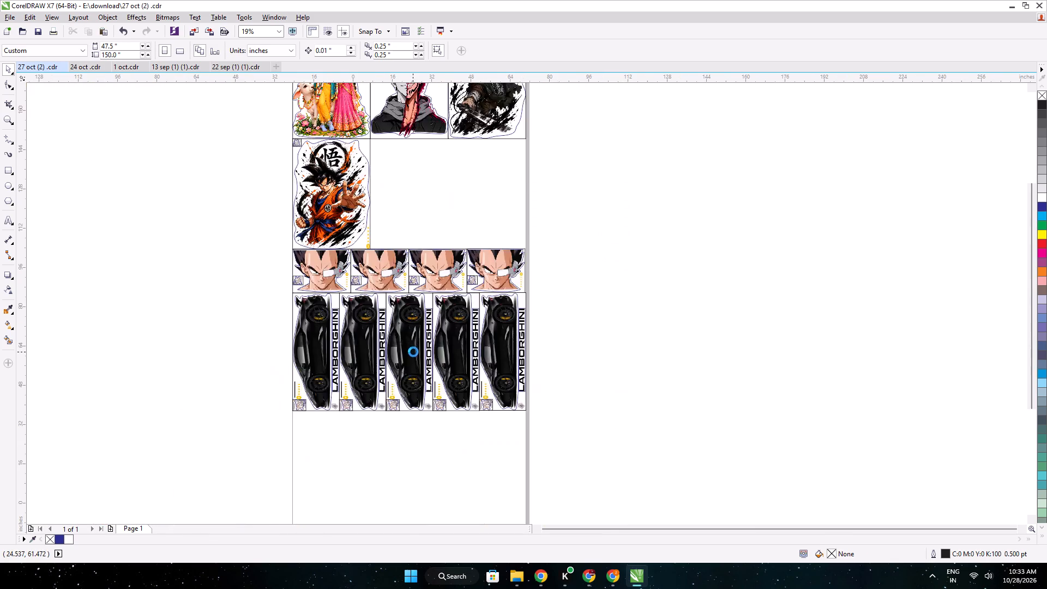
pyautogui.moveTo(425, 322); pyautogui.dragTo(480, 394, button='middle')
pyautogui.scroll(1, 480, 394)
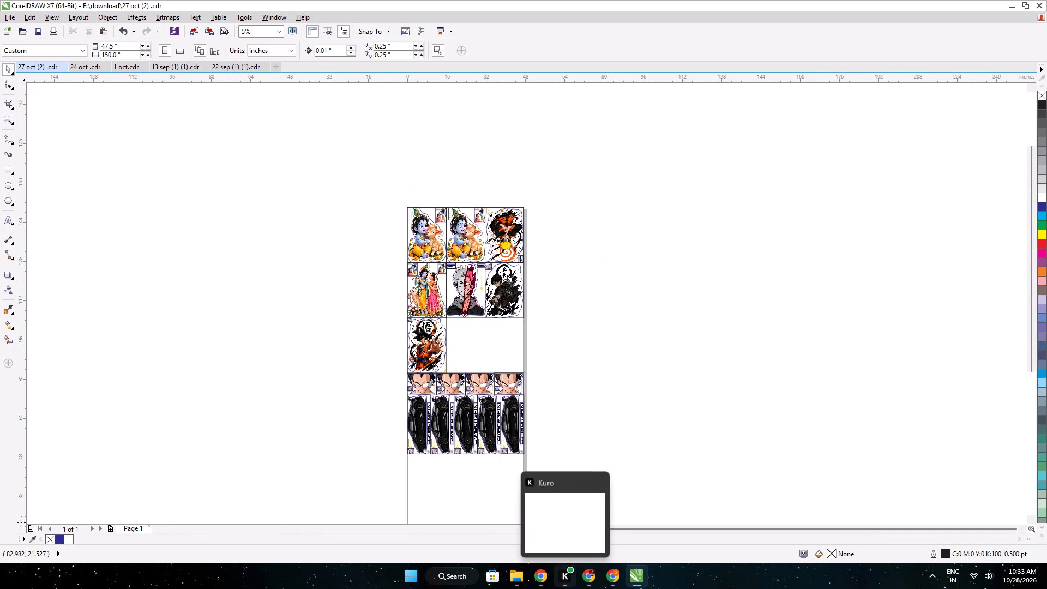
pyautogui.click(618, 581)
pyautogui.scroll(4, 509, 385)
pyautogui.scroll(-2, 510, 385)
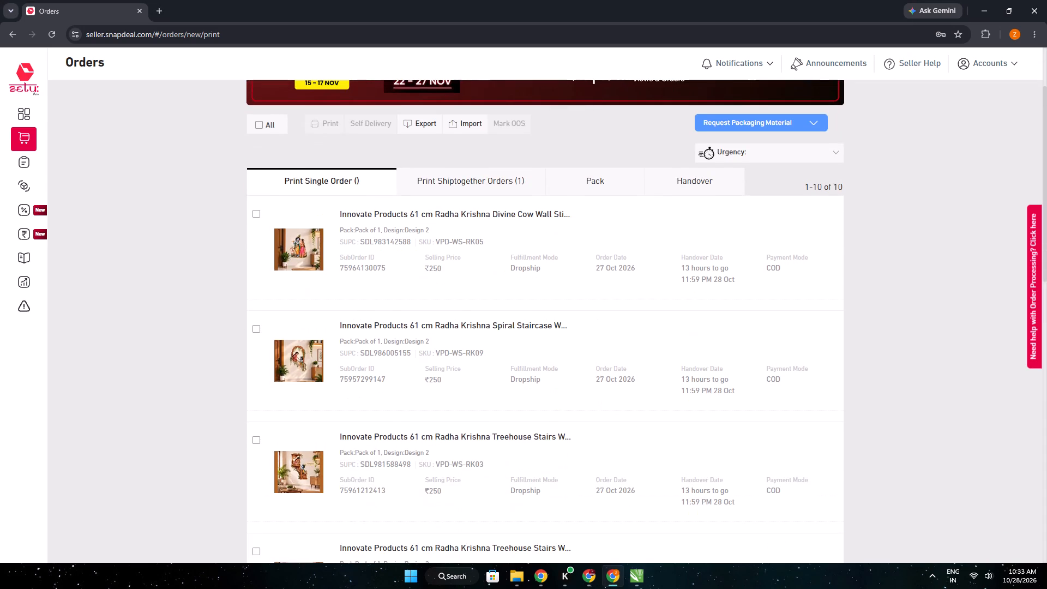
pyautogui.click(626, 580)
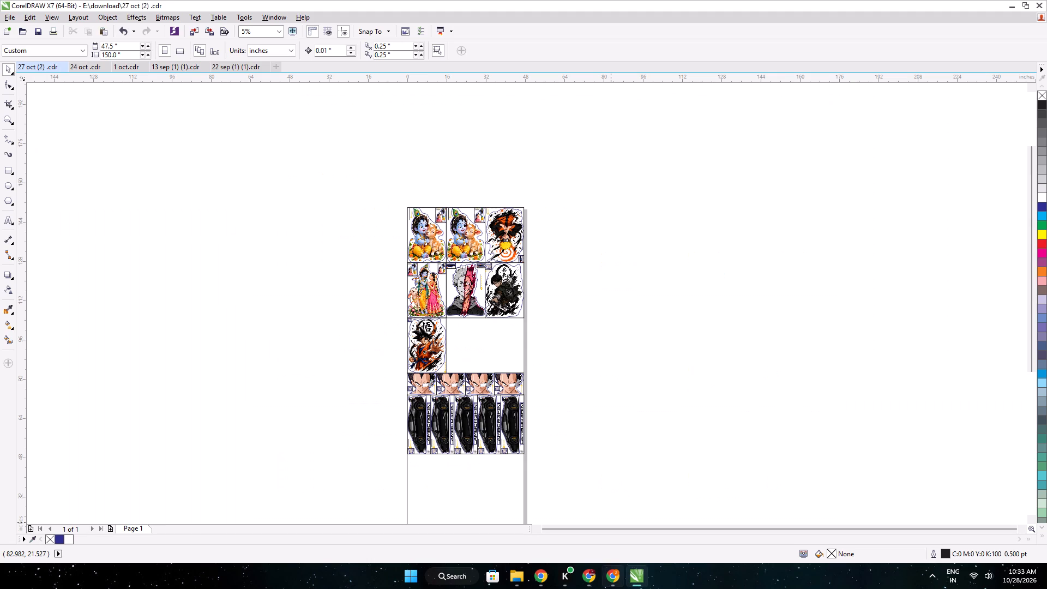
pyautogui.click(608, 578)
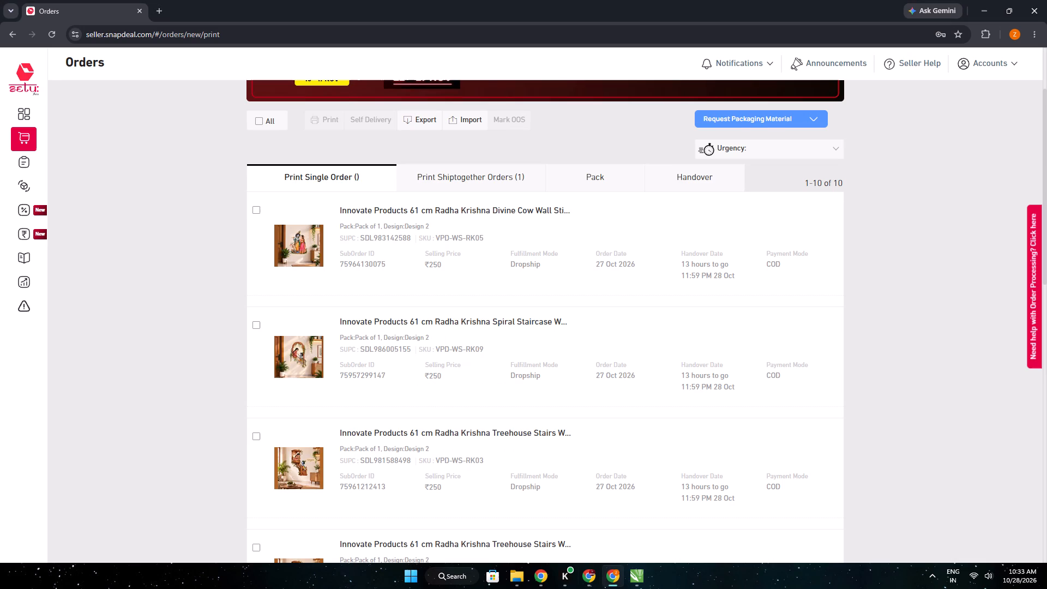
pyautogui.scroll(-7, 324, 358)
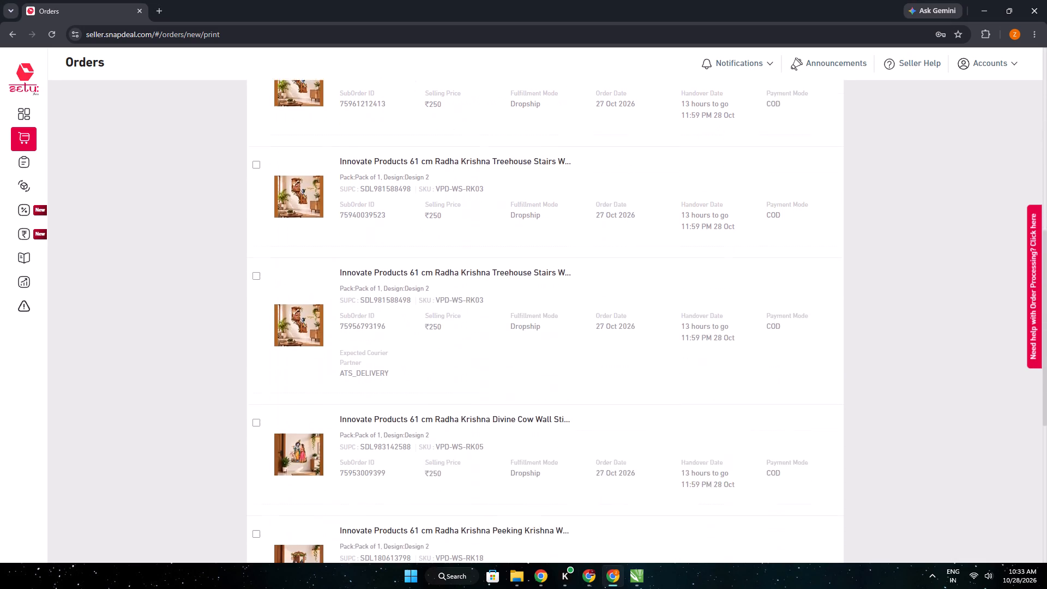
pyautogui.scroll(-2, 326, 360)
pyautogui.scroll(10, 326, 361)
pyautogui.scroll(-2, 327, 362)
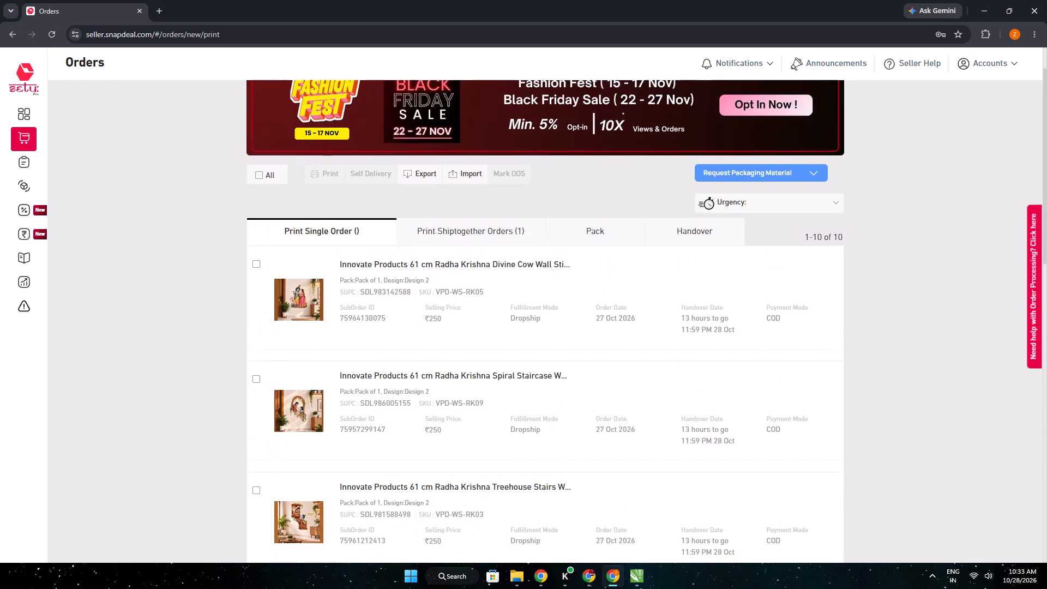
# Duplicate the second-row Radha-Krishna sticker with its small extras and place the copy in the third row beside the Goku sticker.
pyautogui.click(637, 582)
pyautogui.scroll(1, 402, 328)
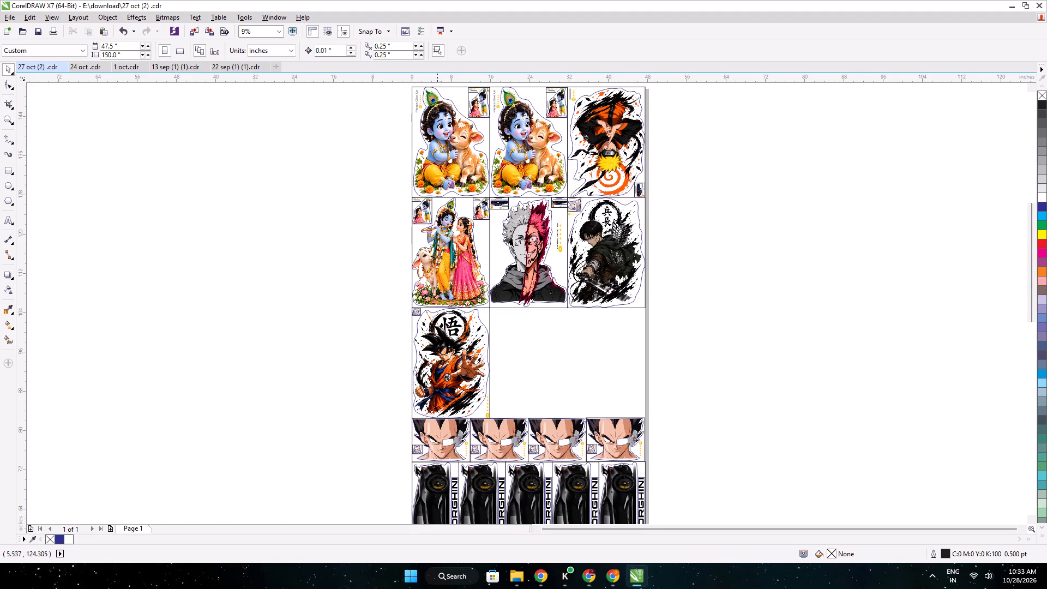
pyautogui.moveTo(406, 194); pyautogui.dragTo(489, 309)
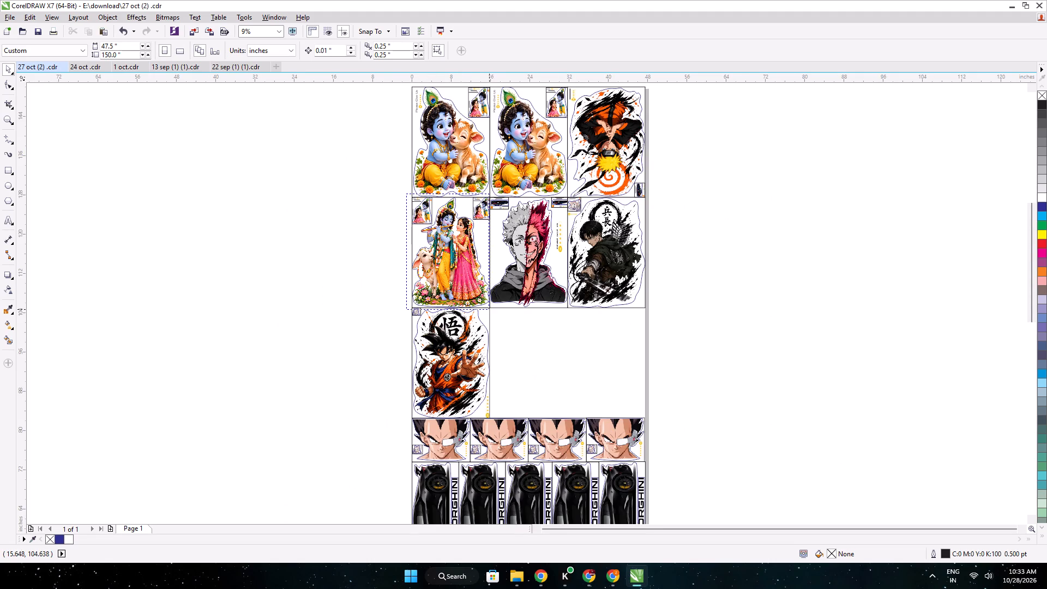
pyautogui.moveTo(489, 309); pyautogui.dragTo(491, 309)
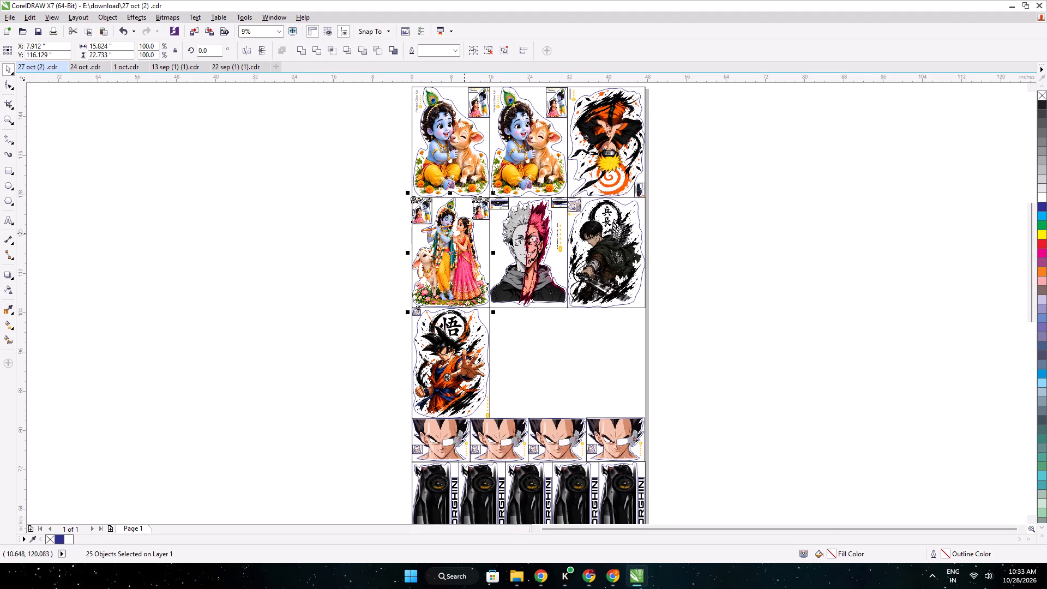
pyautogui.hotkey('ctrl', 'd')
pyautogui.moveTo(459, 232); pyautogui.dragTo(535, 345)
# Align the Radha-Krishna copy's top-left corner with the bottom-left corner of the split-face anime sticker above, flush against the Goku sticker.
pyautogui.scroll(1, 499, 311)
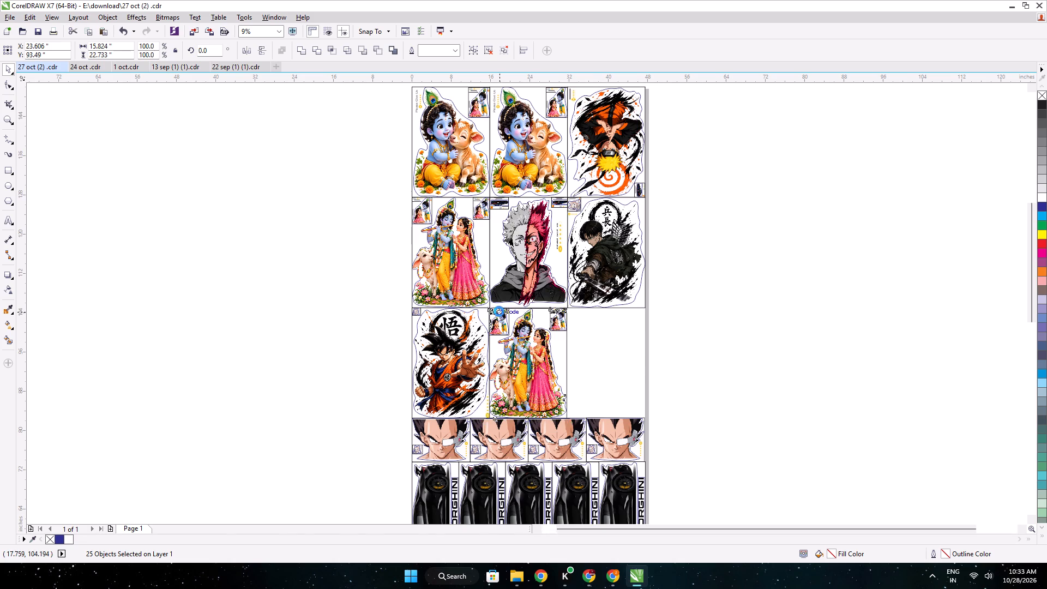
pyautogui.scroll(2, 497, 311)
pyautogui.moveTo(591, 316); pyautogui.dragTo(598, 312)
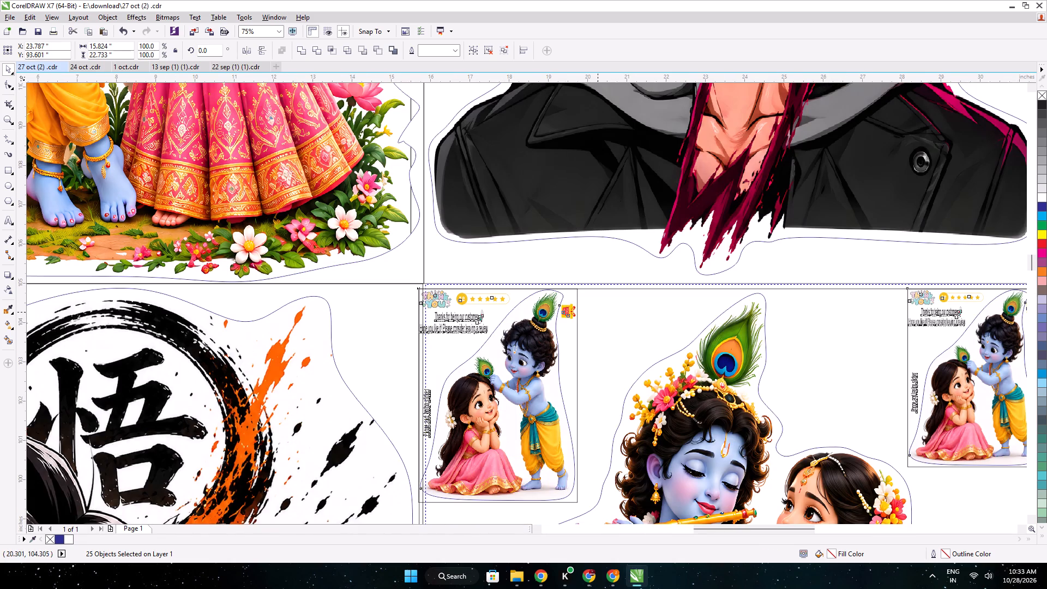
pyautogui.moveTo(598, 312); pyautogui.dragTo(595, 311)
pyautogui.scroll(1, 432, 278)
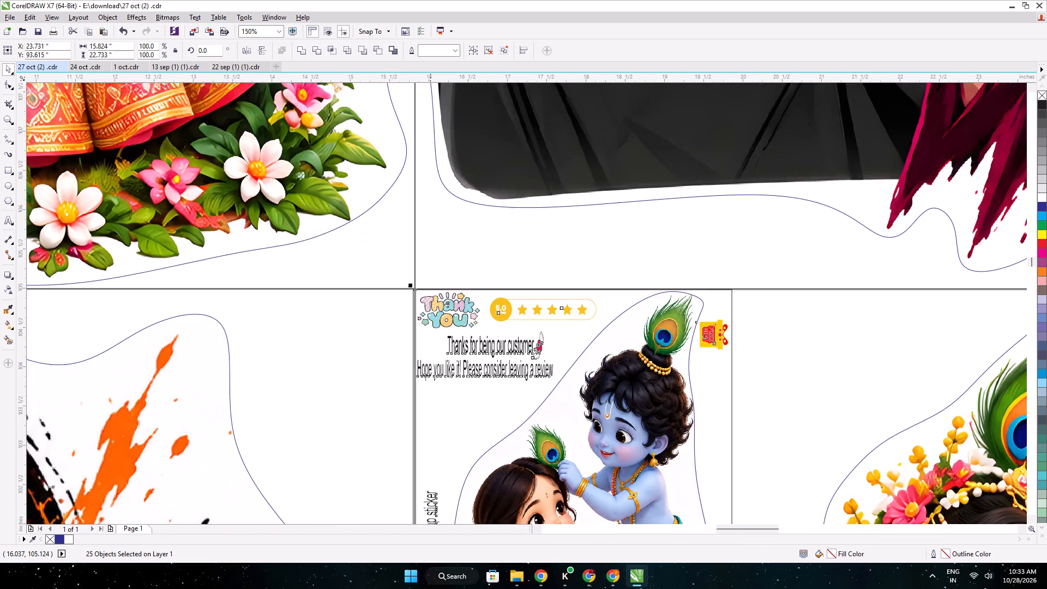
pyautogui.scroll(1, 426, 292)
pyautogui.press('Right')
pyautogui.press('Left')
pyautogui.press('Left')
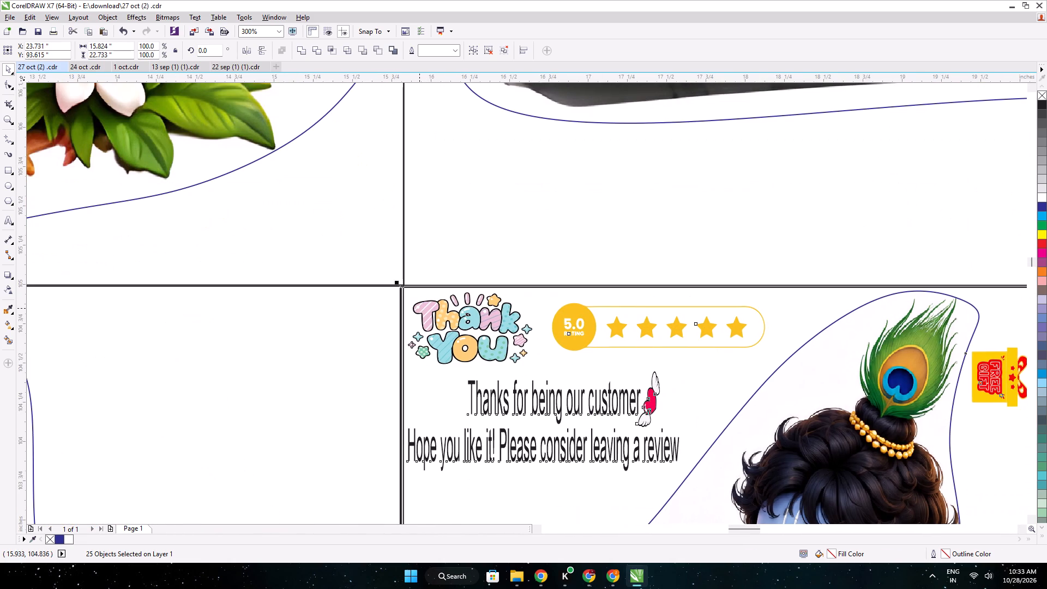
pyautogui.press('Left')
pyautogui.press('Up')
pyautogui.scroll(-5, 421, 310)
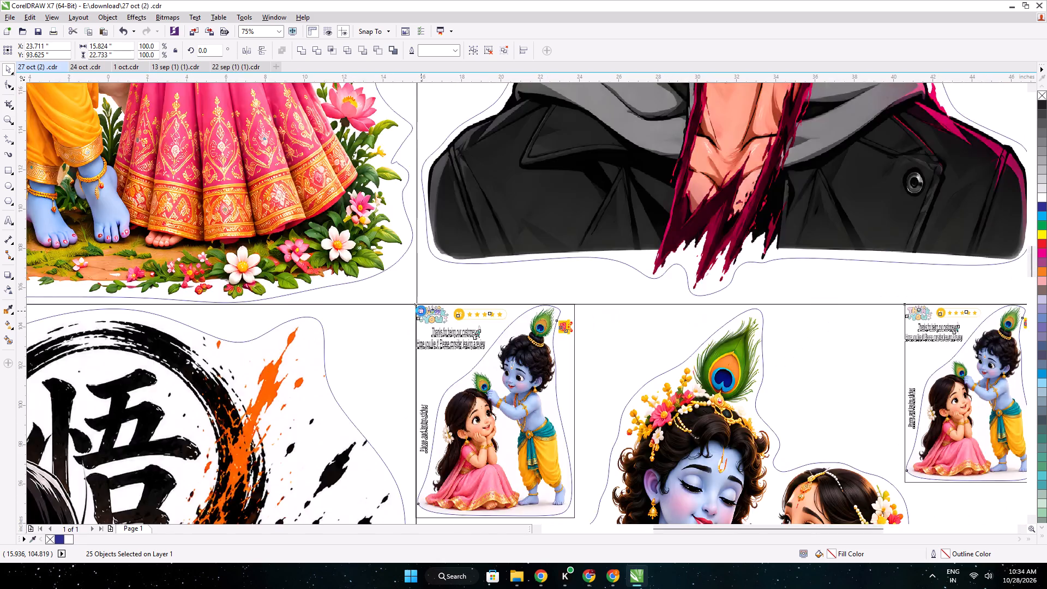
pyautogui.moveTo(524, 327); pyautogui.dragTo(462, 260, button='middle')
pyautogui.moveTo(502, 339); pyautogui.dragTo(330, 215, button='middle')
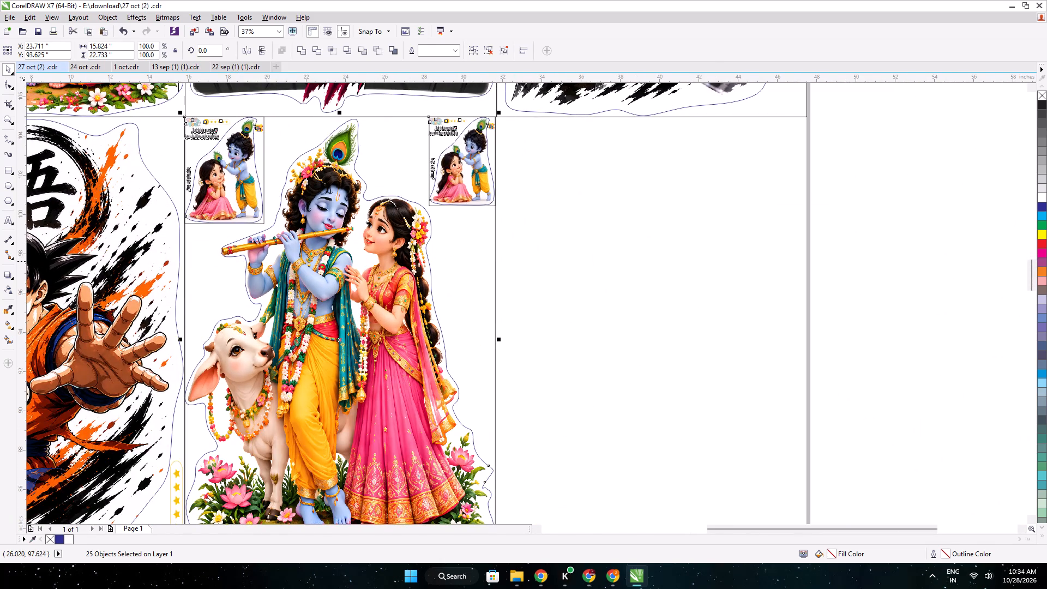
pyautogui.scroll(-1, 386, 261)
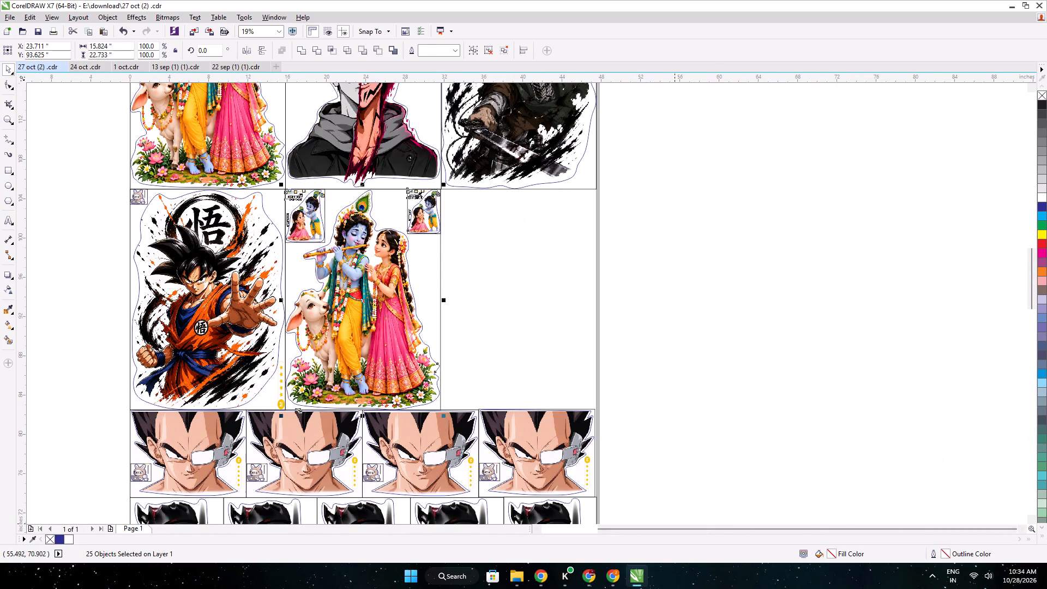
# Switch to the Snapdeal seller panel and review the single and ship-together orders for the Radha Krishna sticker designs required.
pyautogui.click(610, 574)
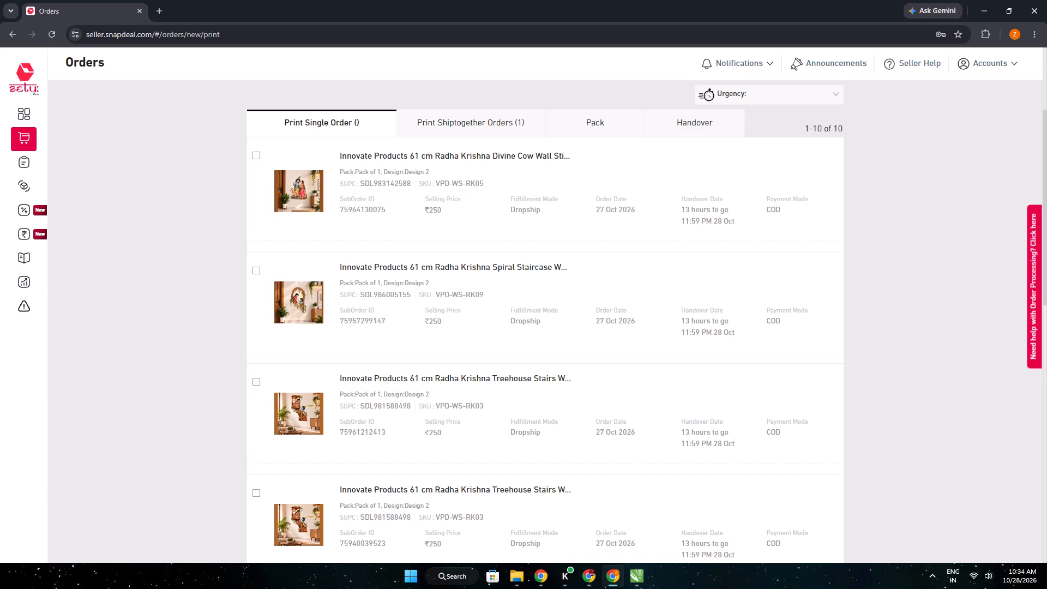
pyautogui.scroll(-6, 372, 404)
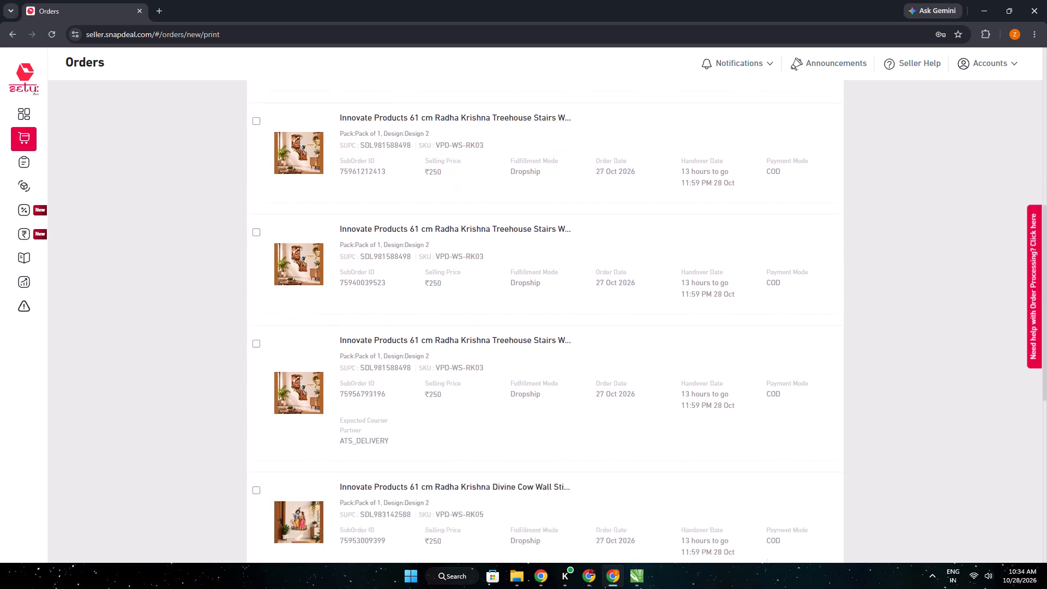
pyautogui.scroll(-6, 375, 406)
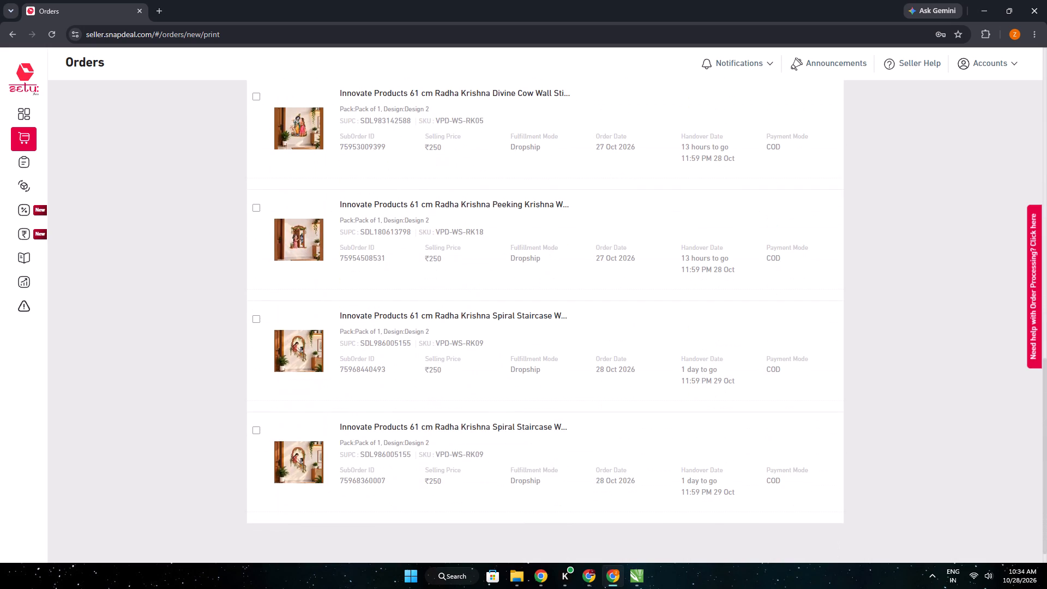
pyautogui.scroll(-4, 454, 292)
pyautogui.scroll(17, 456, 296)
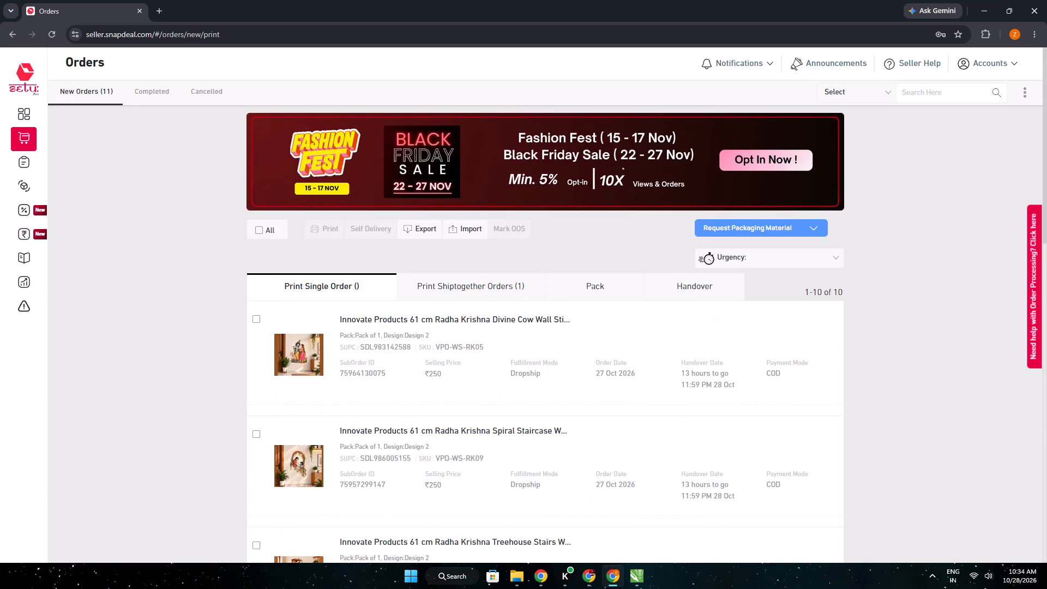
pyautogui.click(441, 277)
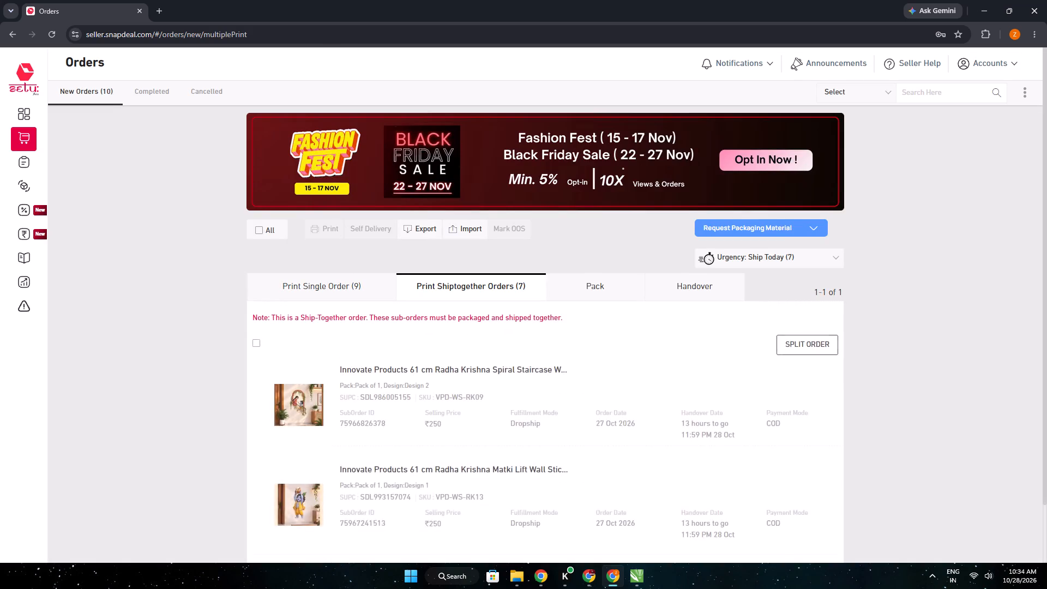
pyautogui.scroll(-3, 431, 347)
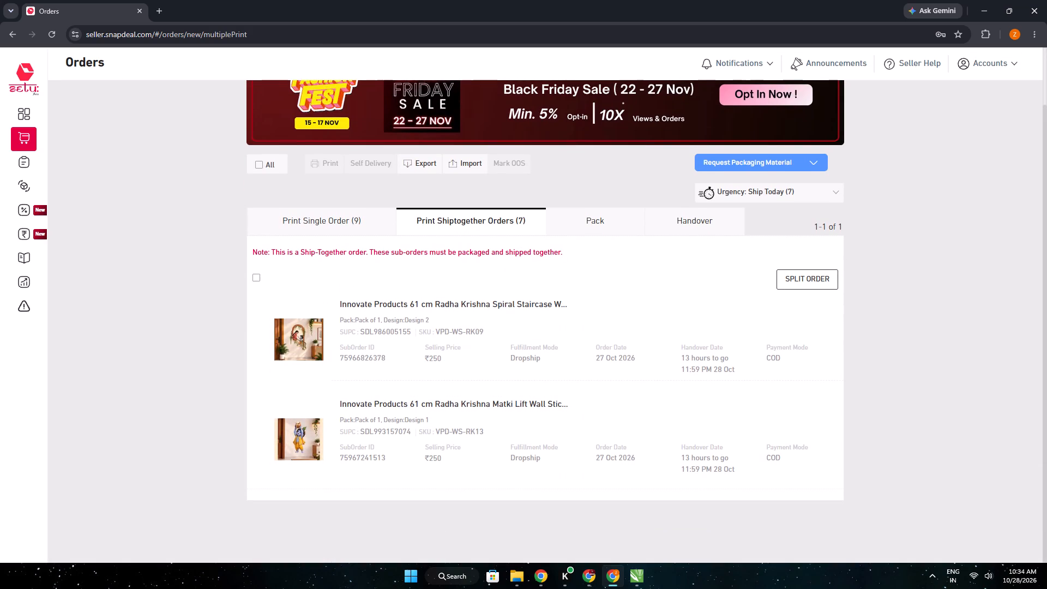
pyautogui.click(556, 232)
pyautogui.moveTo(658, 248); pyautogui.dragTo(665, 255)
pyautogui.click(666, 256)
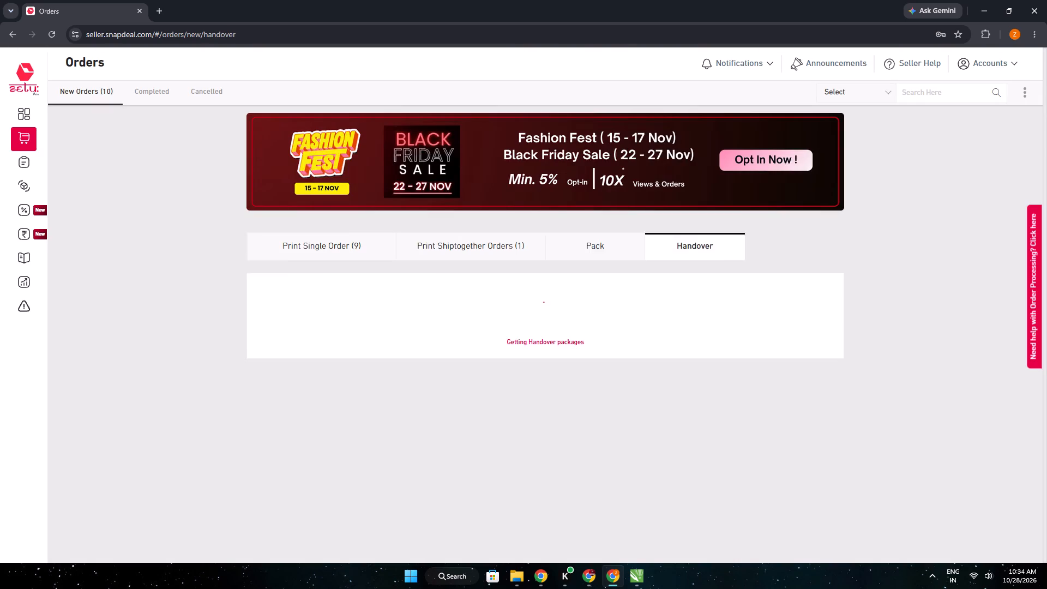
# Recheck the Snapdeal single orders due today, comparing their designs and SKUs with the two items in the ship-together order.
pyautogui.click(300, 257)
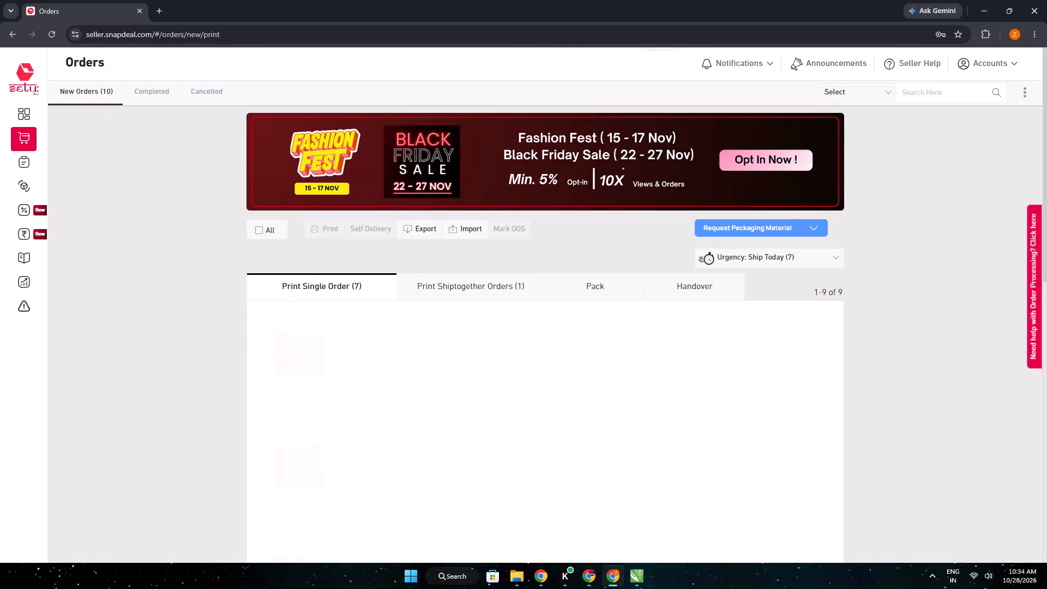
pyautogui.scroll(-2, 453, 349)
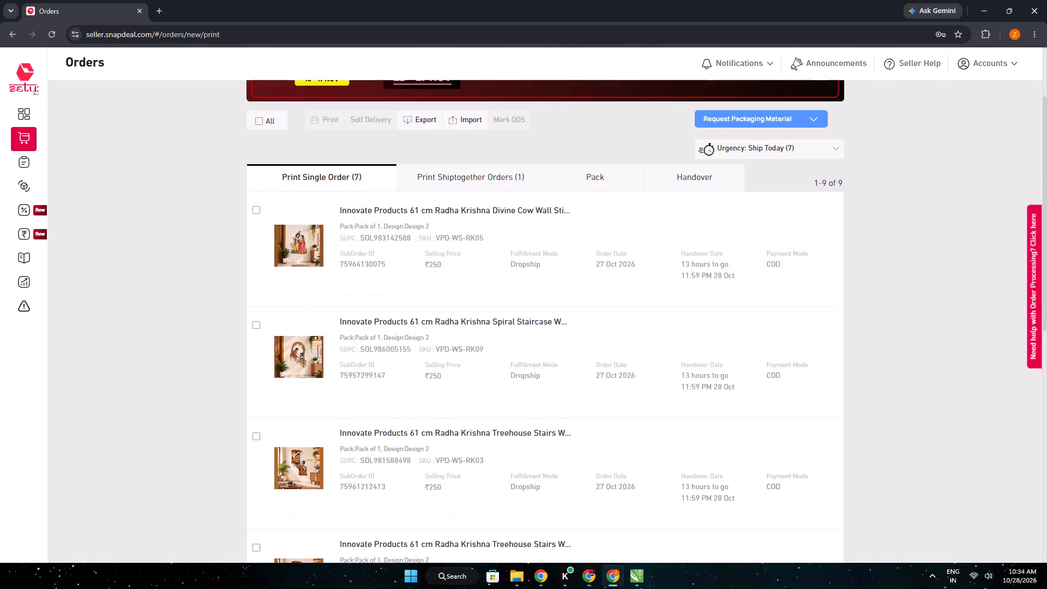
pyautogui.scroll(-10, 453, 349)
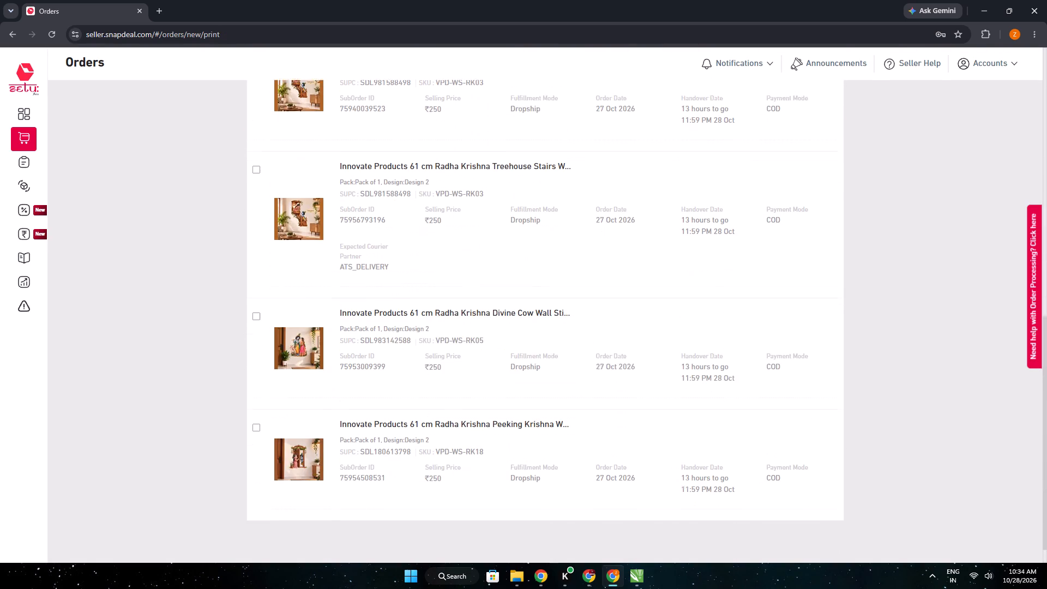
pyautogui.scroll(5, 453, 350)
pyautogui.scroll(4, 407, 176)
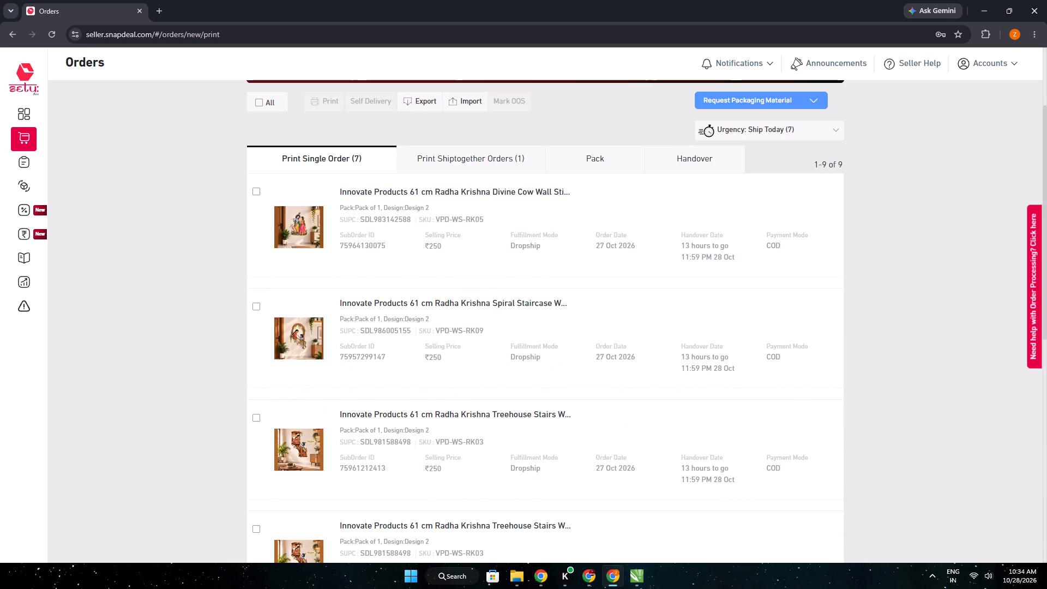
pyautogui.click(448, 159)
pyautogui.scroll(-1, 476, 331)
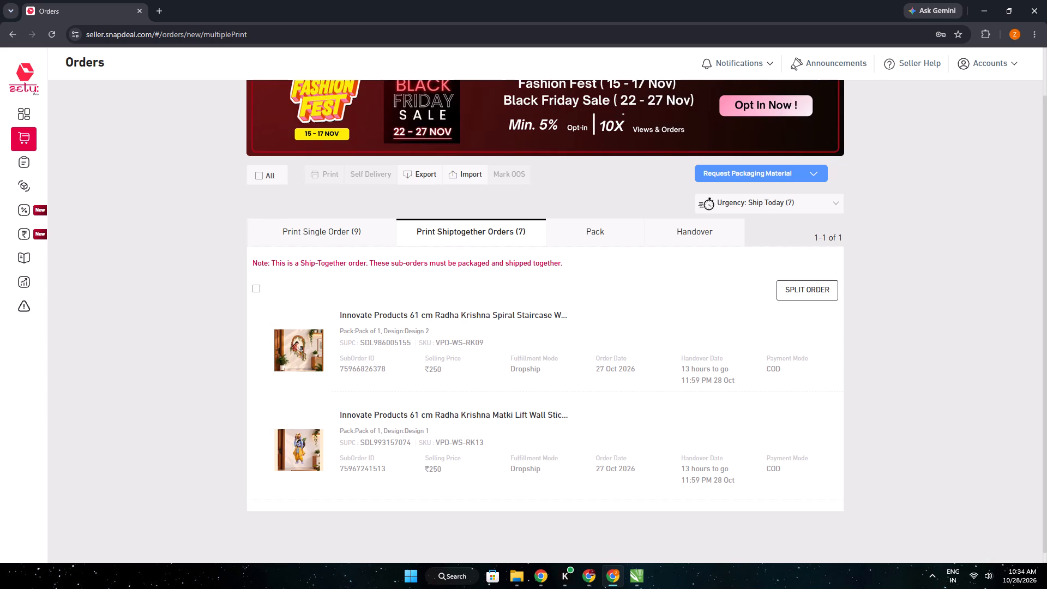
# Go through the full single-order list again for repeated Radha Krishna designs, then examine the ship-together order's Spiral Staircase and Matki Lift stickers.
pyautogui.click(321, 219)
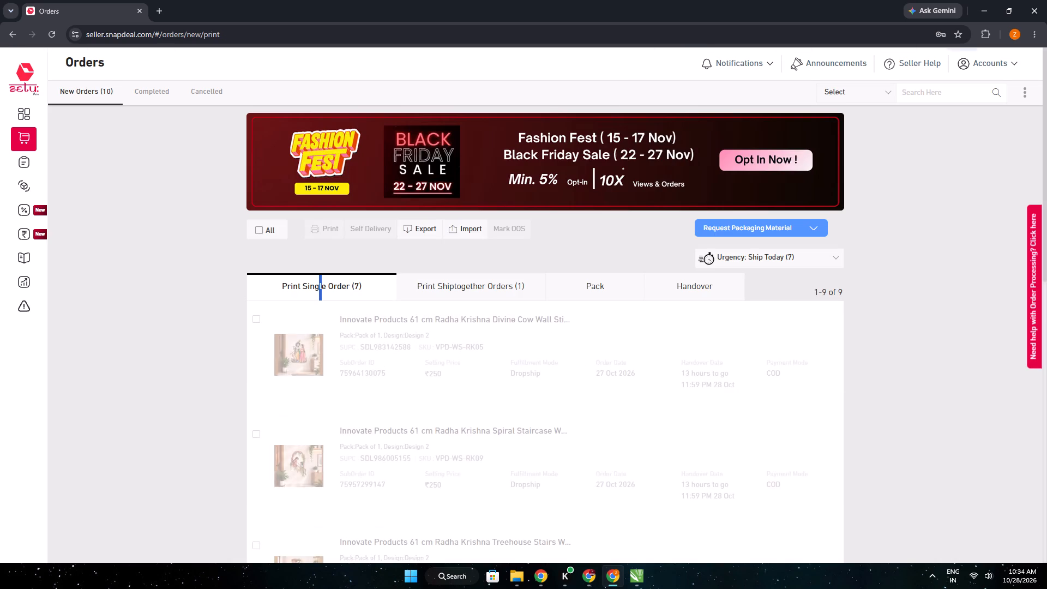
pyautogui.click(208, 363)
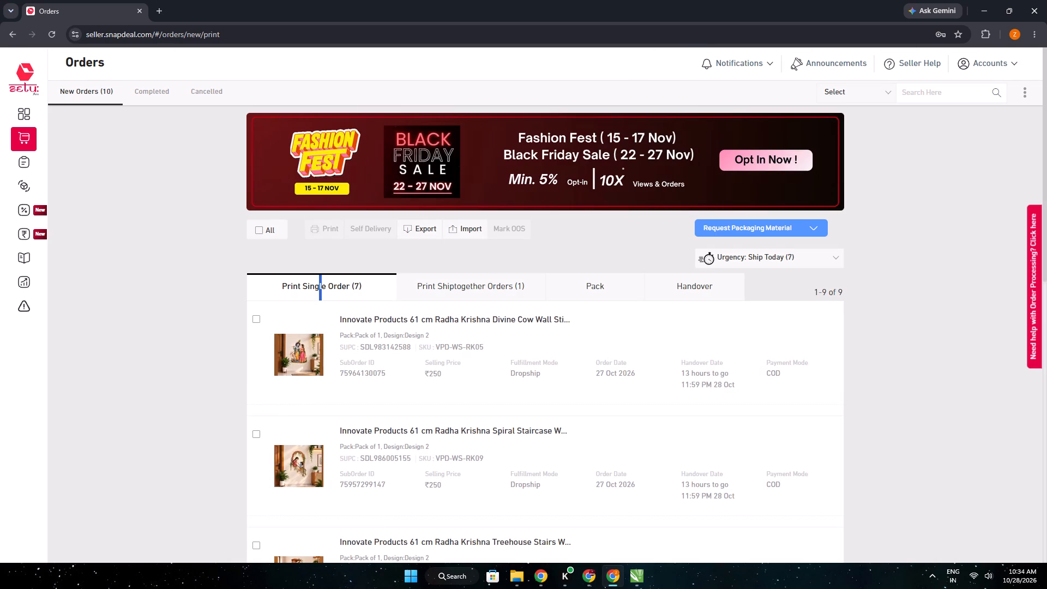
pyautogui.scroll(-5, 297, 371)
pyautogui.scroll(-2, 350, 381)
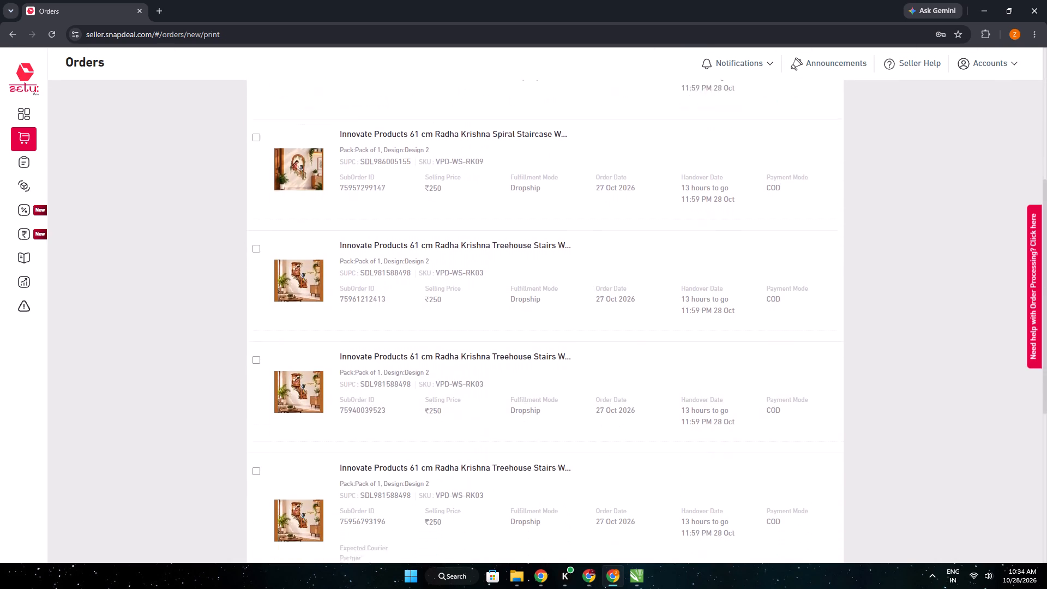
pyautogui.scroll(-4, 350, 381)
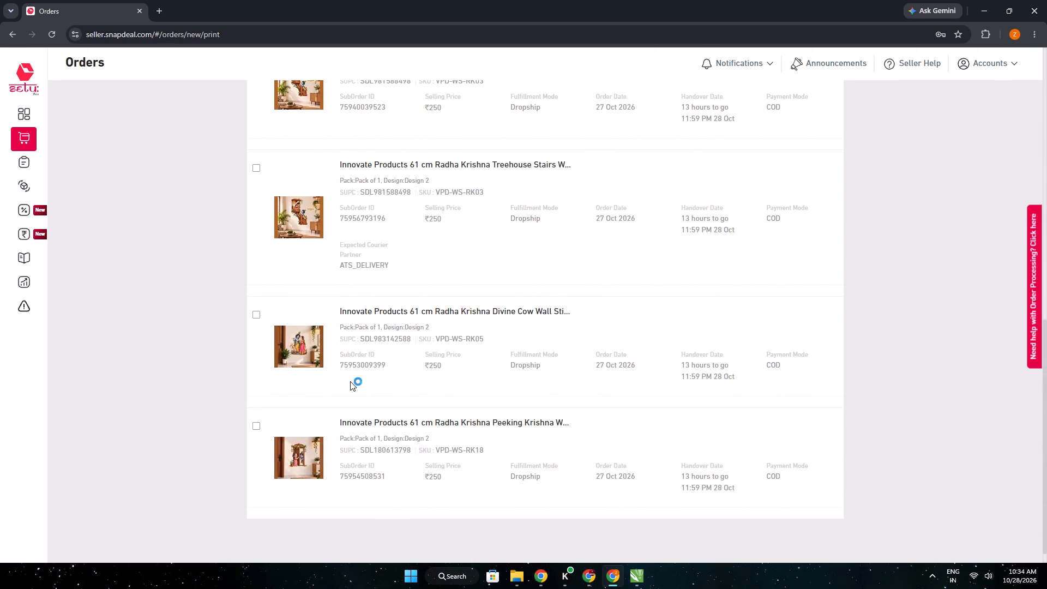
pyautogui.scroll(10, 351, 380)
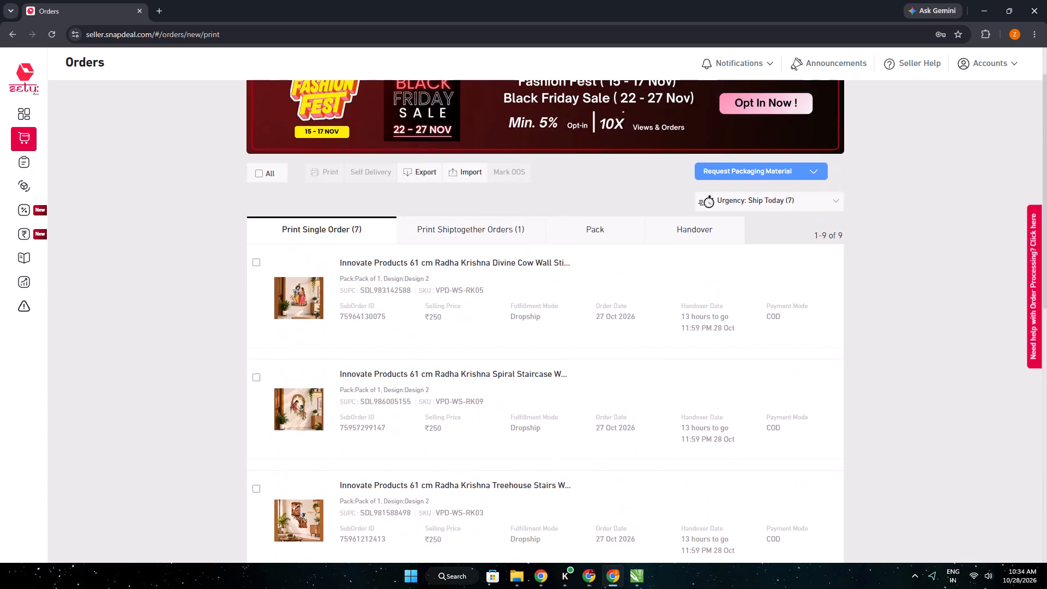
pyautogui.scroll(-15, 352, 383)
pyautogui.scroll(-7, 354, 383)
pyautogui.scroll(5, 354, 383)
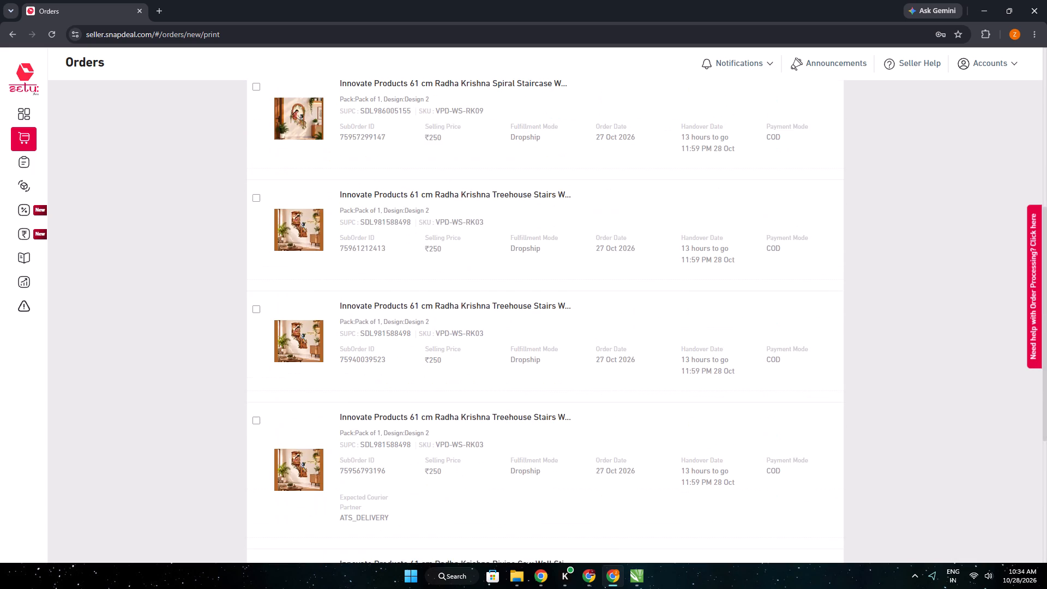
pyautogui.scroll(6, 355, 383)
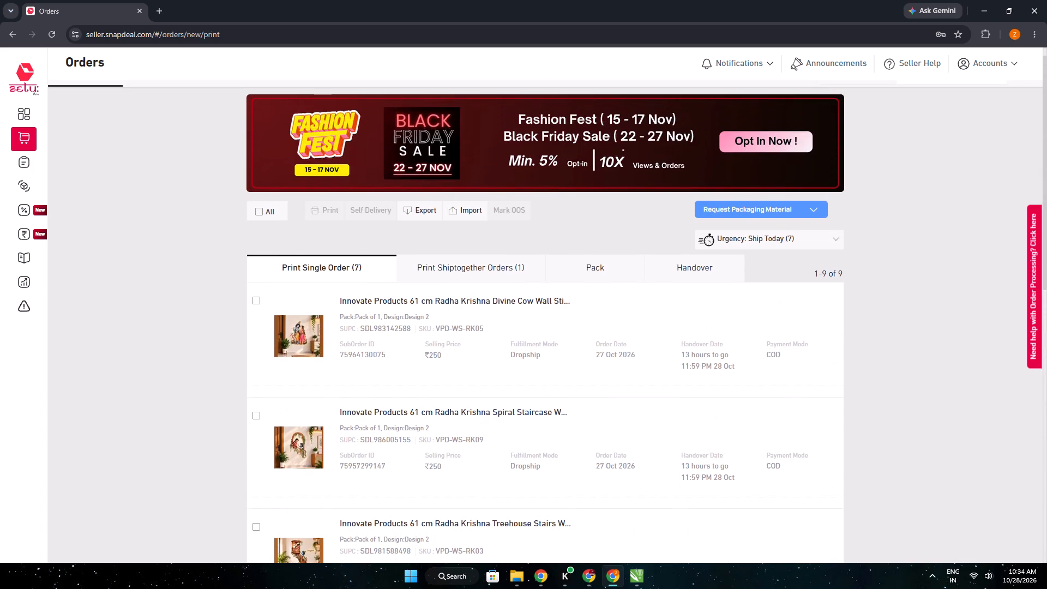
pyautogui.click(432, 264)
pyautogui.scroll(-2, 351, 394)
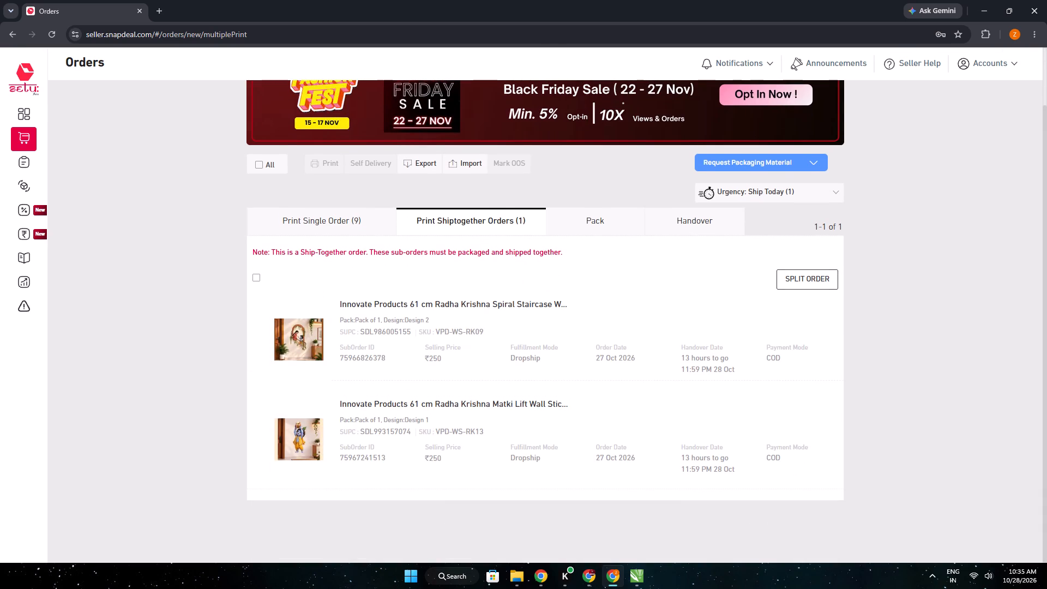
pyautogui.click(307, 442)
pyautogui.click(491, 403)
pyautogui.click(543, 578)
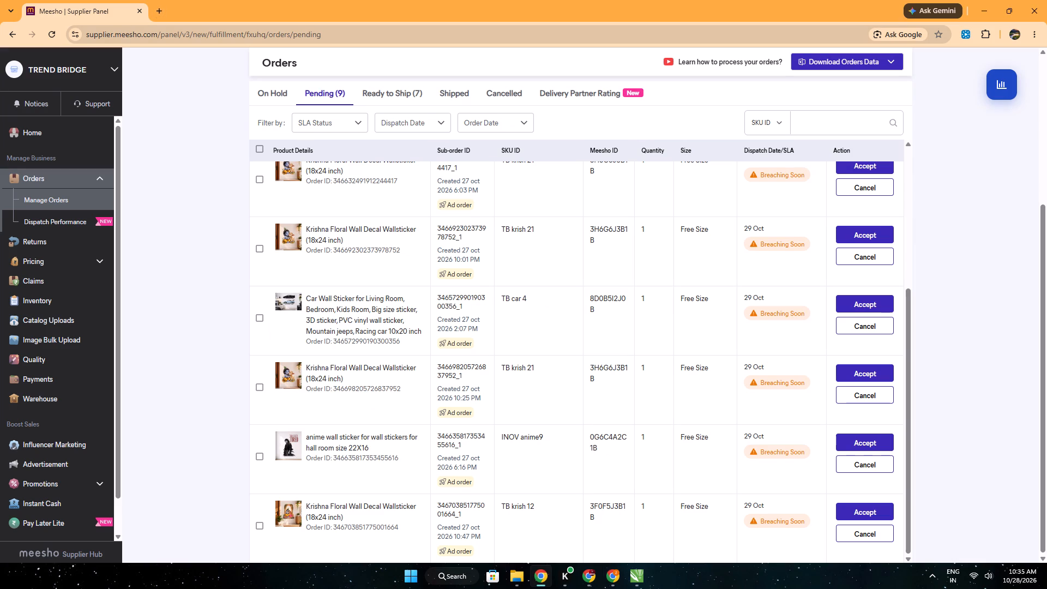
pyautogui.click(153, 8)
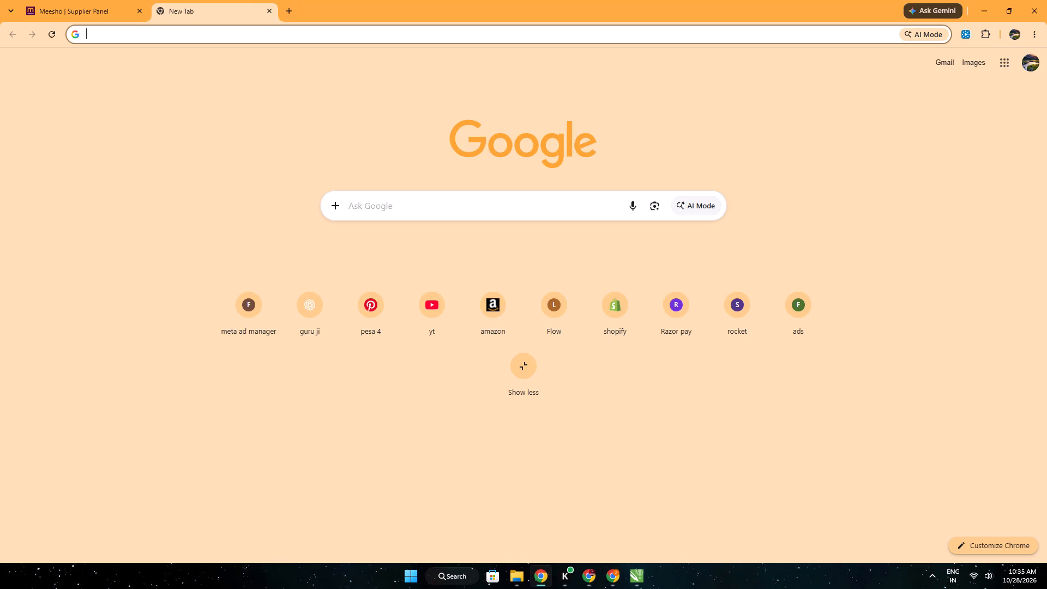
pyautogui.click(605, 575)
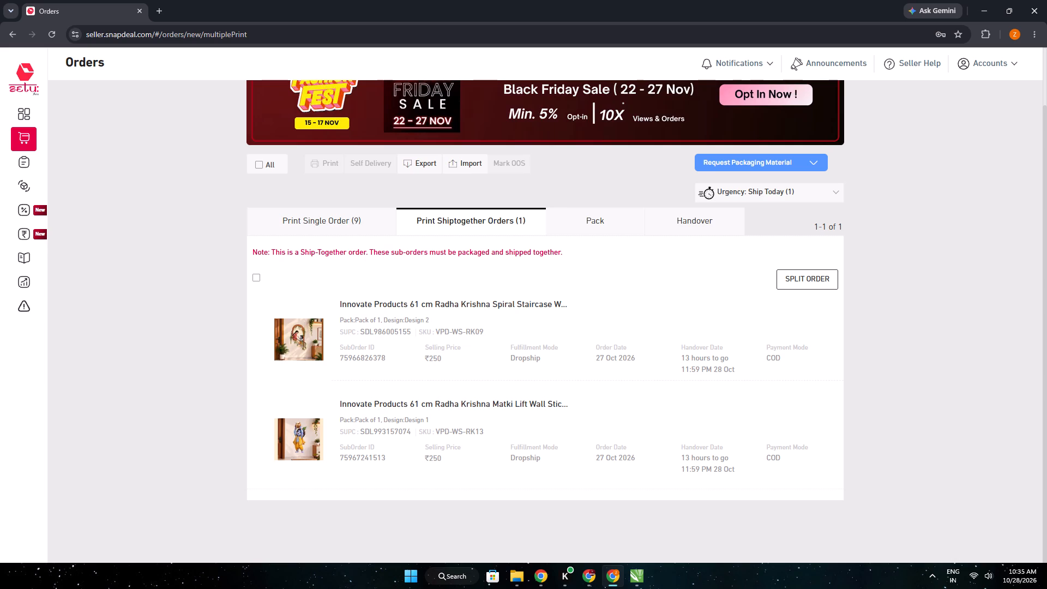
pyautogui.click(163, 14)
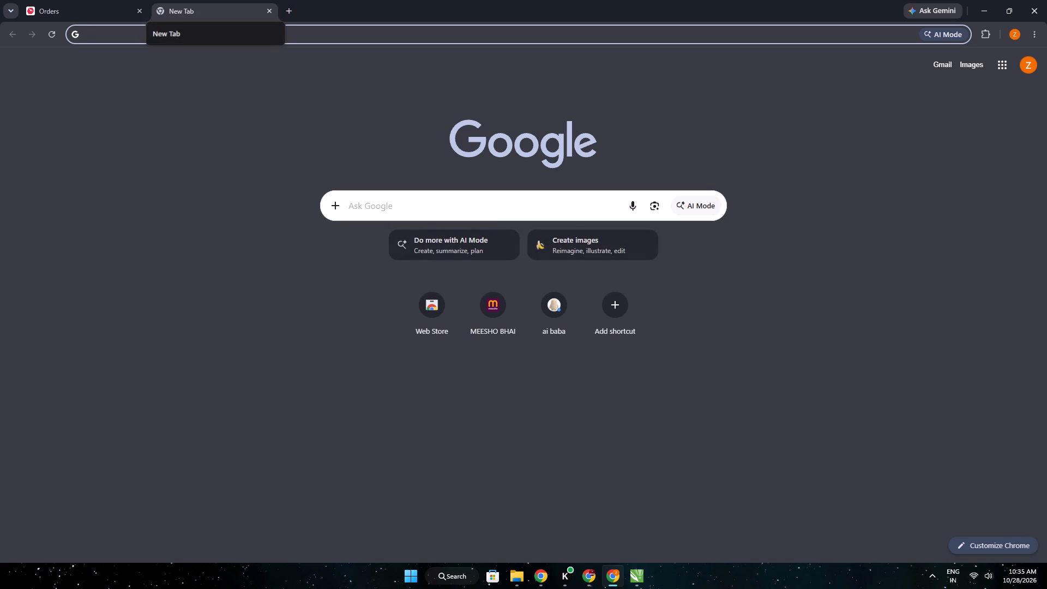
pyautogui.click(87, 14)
# Read through the Snapdeal single orders and compare them with the CorelDRAW sheet to identify the Radha Krishna sticker still missing.
pyautogui.click(300, 217)
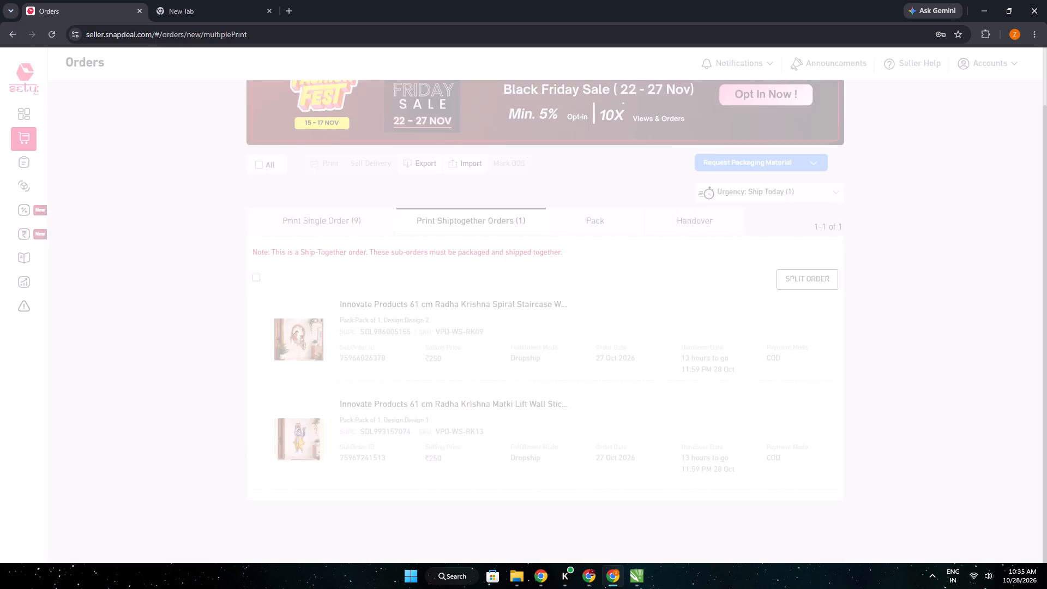
pyautogui.scroll(-7, 339, 380)
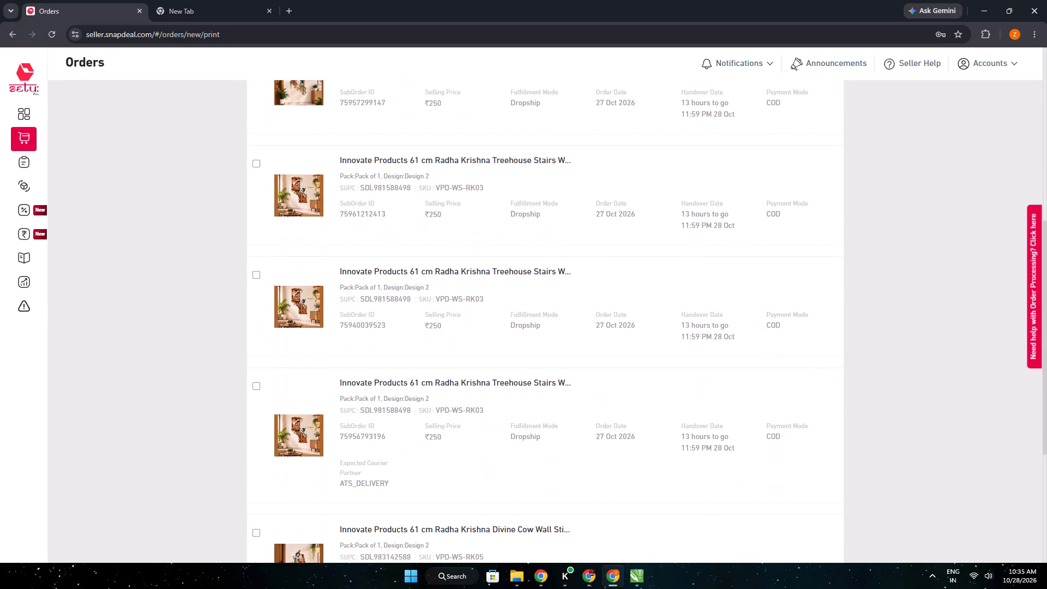
pyautogui.scroll(-5, 339, 381)
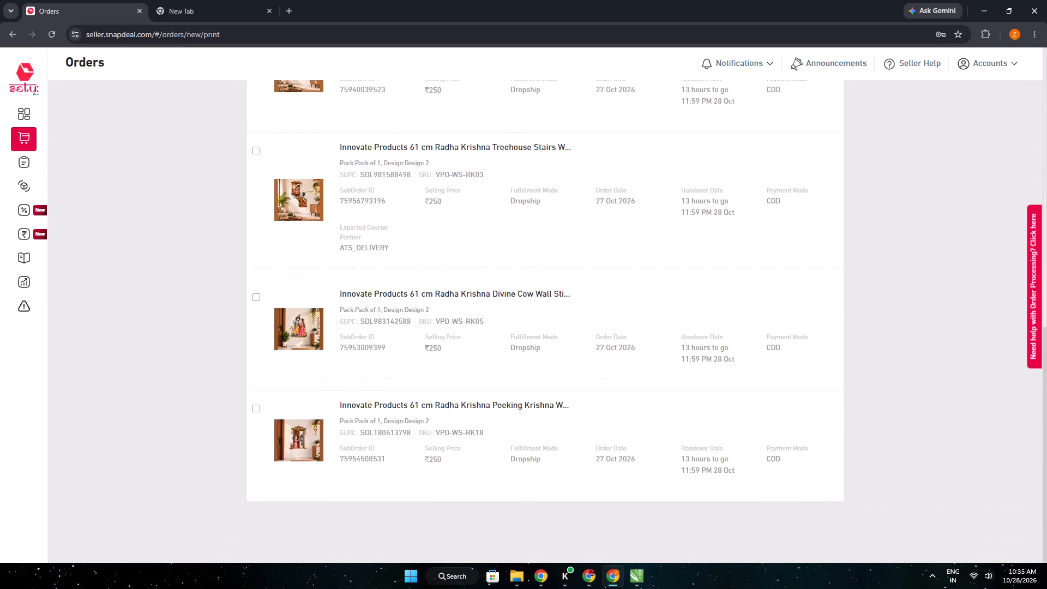
pyautogui.scroll(9, 359, 280)
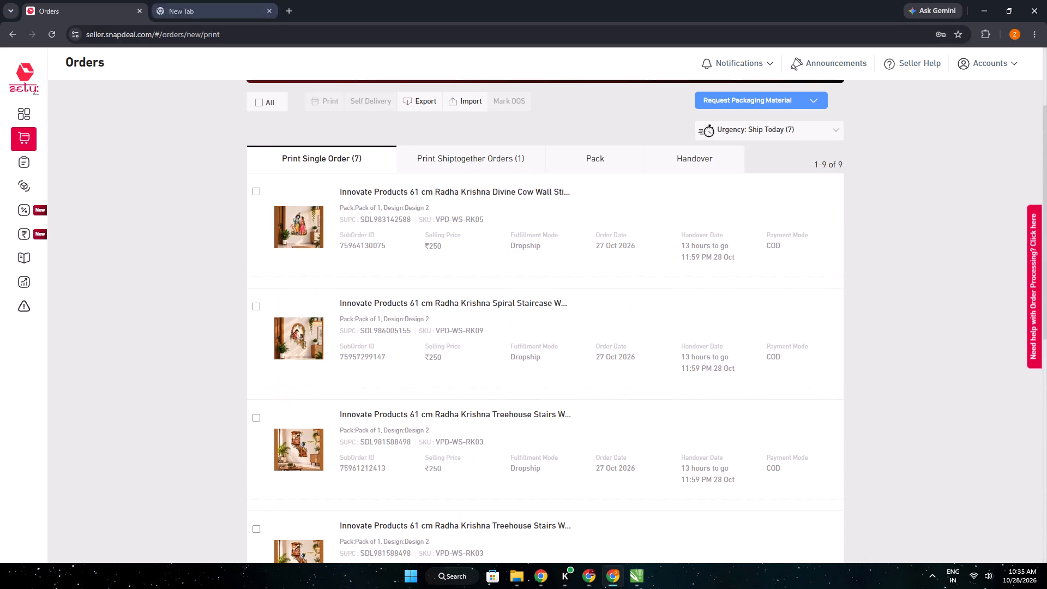
pyautogui.moveTo(625, 577); pyautogui.dragTo(633, 578)
pyautogui.click(640, 578)
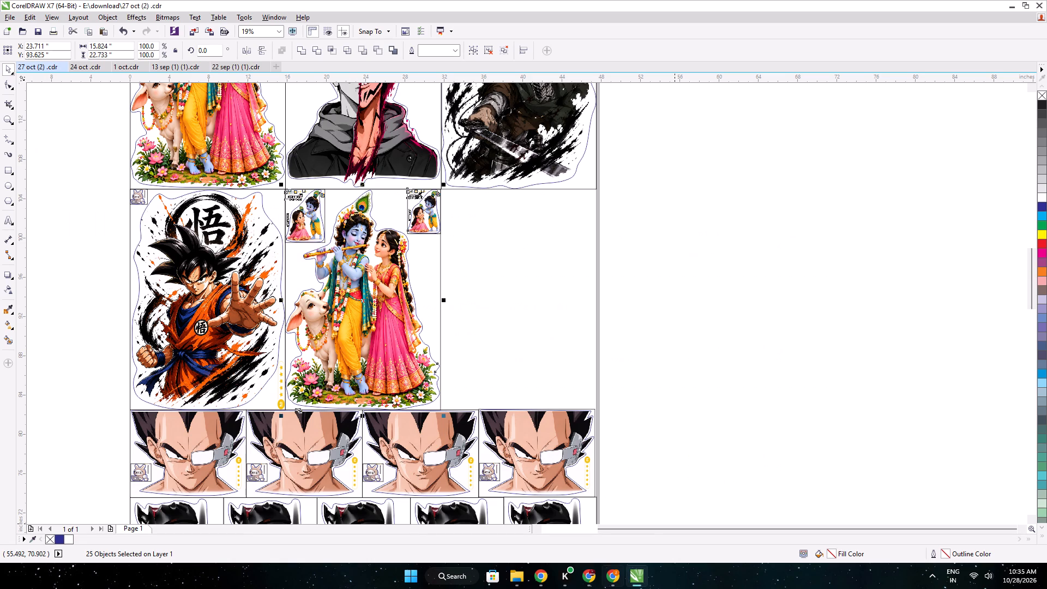
pyautogui.click(610, 576)
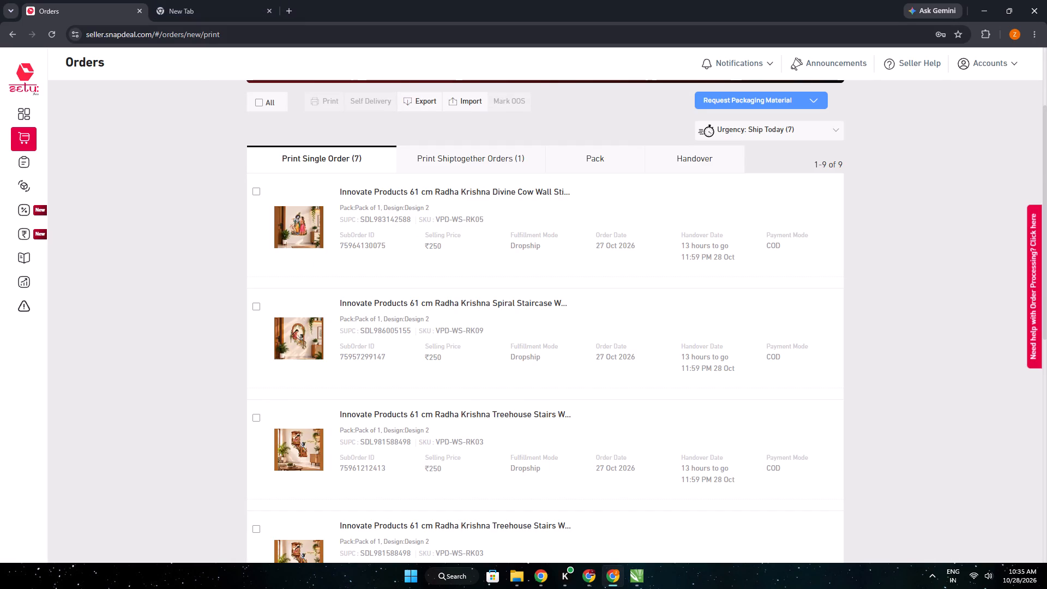
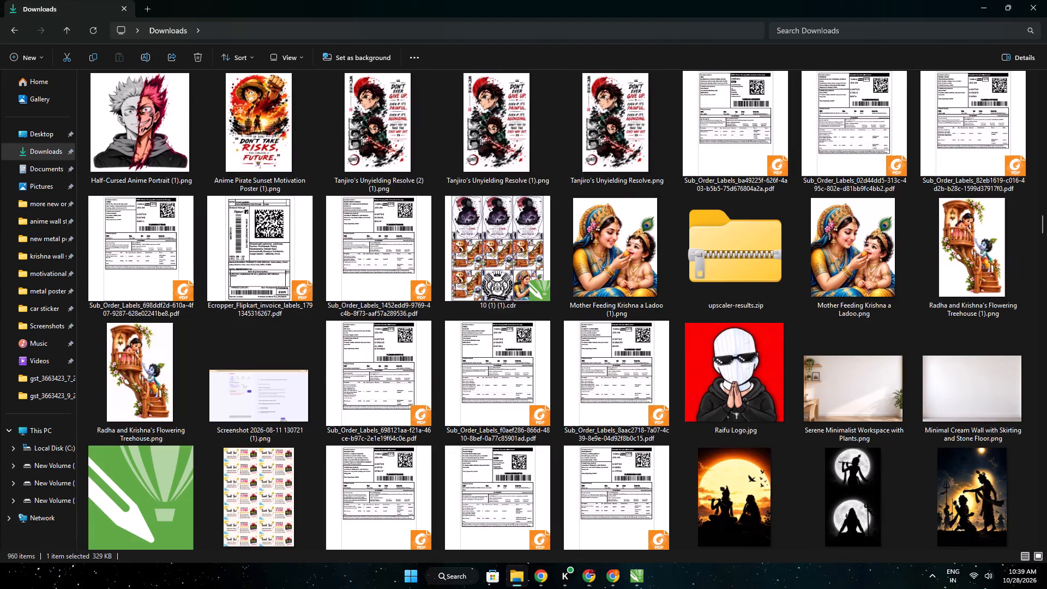
pyautogui.scroll(4, 557, 408)
pyautogui.scroll(3, 645, 391)
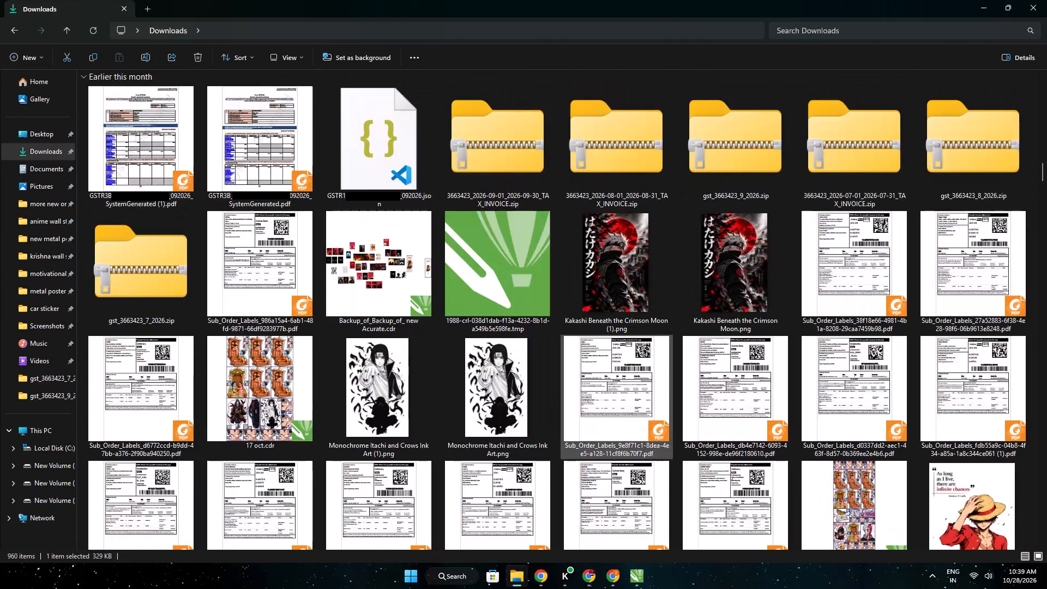
pyautogui.scroll(3, 645, 391)
pyautogui.doubleClick(774, 368)
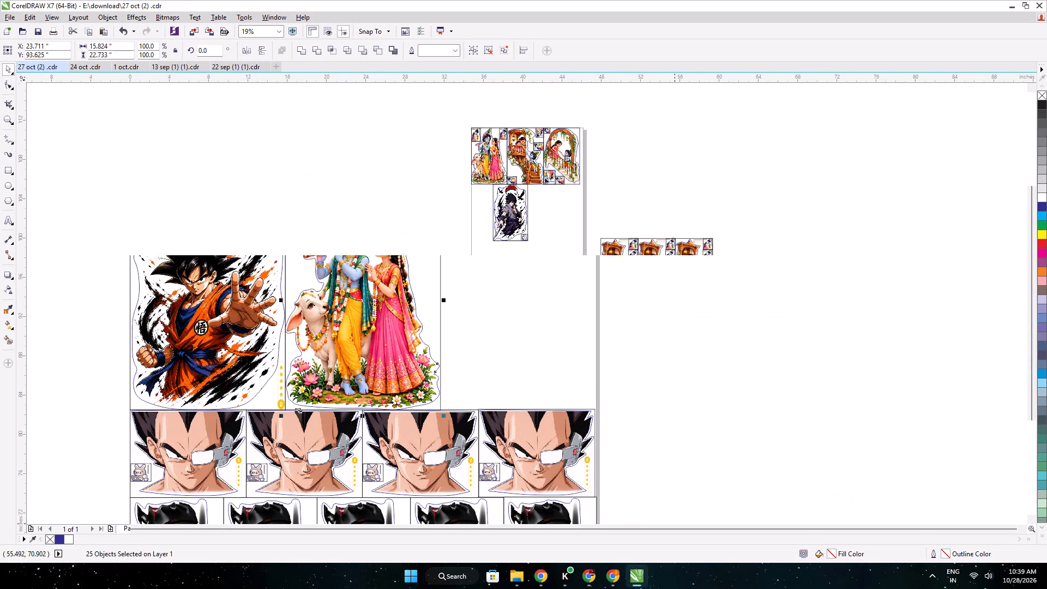
# Copy the arched-staircase Radha-Krishna sticker with its small stickers into "27 oct (2) .cdr", placing it in the third row's empty slot.
pyautogui.scroll(1, 564, 105)
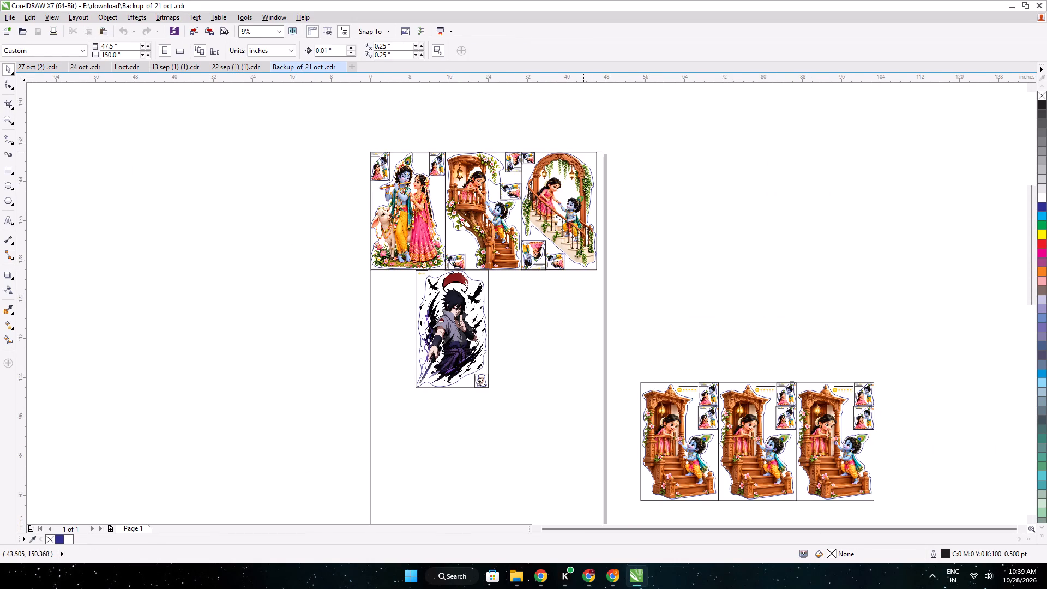
pyautogui.scroll(1, 583, 151)
pyautogui.moveTo(629, 146); pyautogui.dragTo(458, 406)
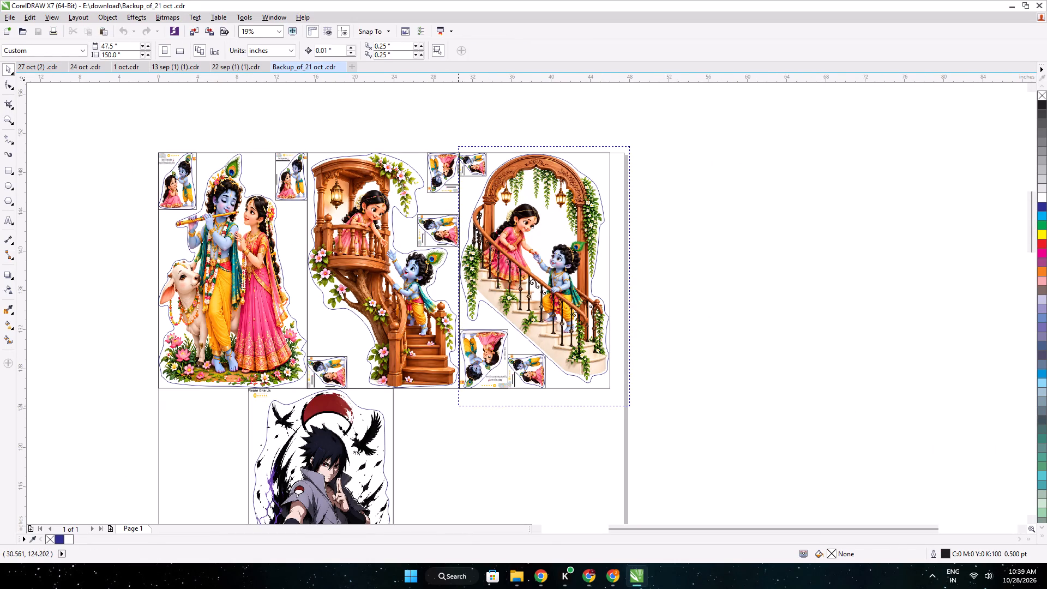
pyautogui.moveTo(458, 406); pyautogui.dragTo(458, 406)
pyautogui.hotkey('ctrl', 'c')
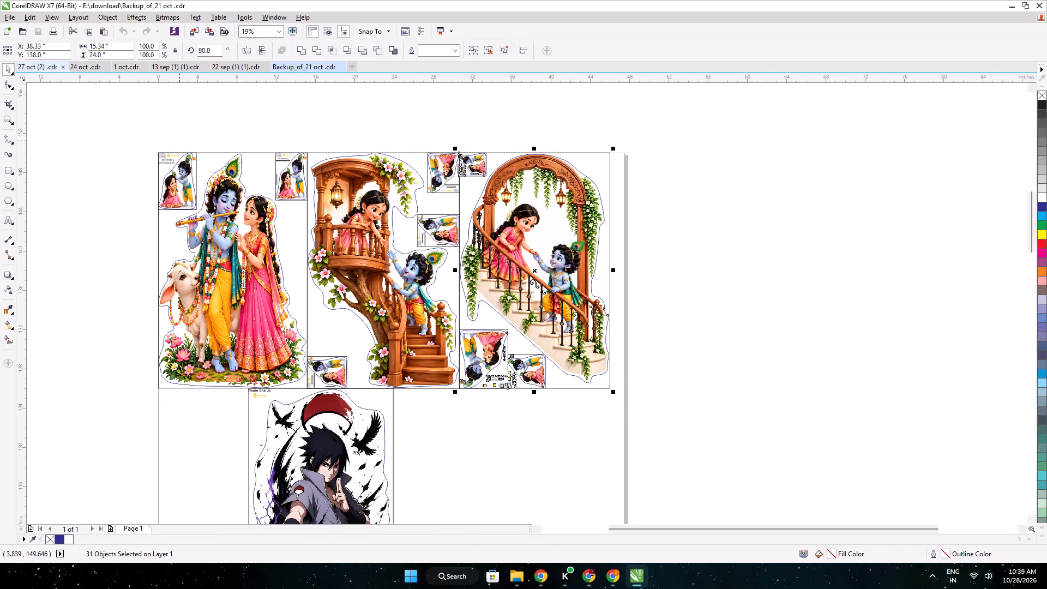
pyautogui.click(37, 68)
pyautogui.moveTo(174, 151); pyautogui.dragTo(298, 144, button='middle')
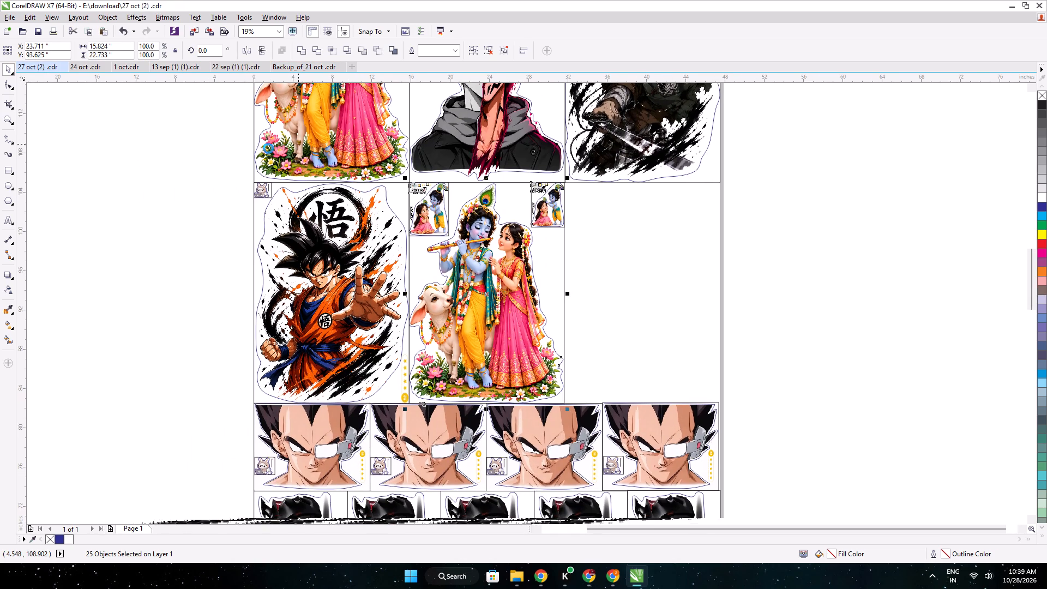
pyautogui.hotkey('ctrl', 'v')
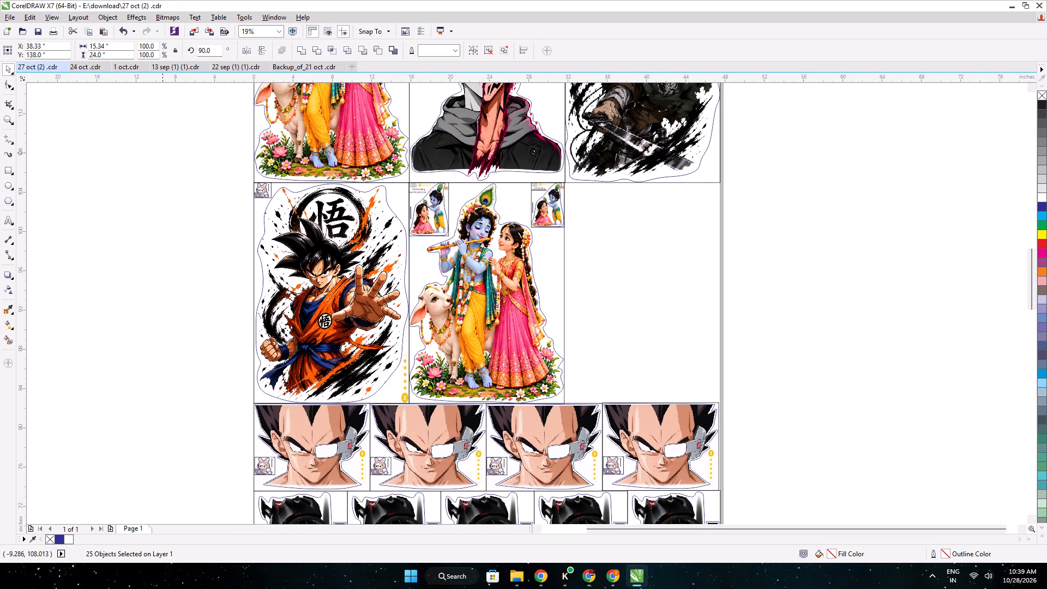
pyautogui.scroll(-1, 163, 153)
pyautogui.moveTo(164, 156); pyautogui.dragTo(354, 324, button='middle')
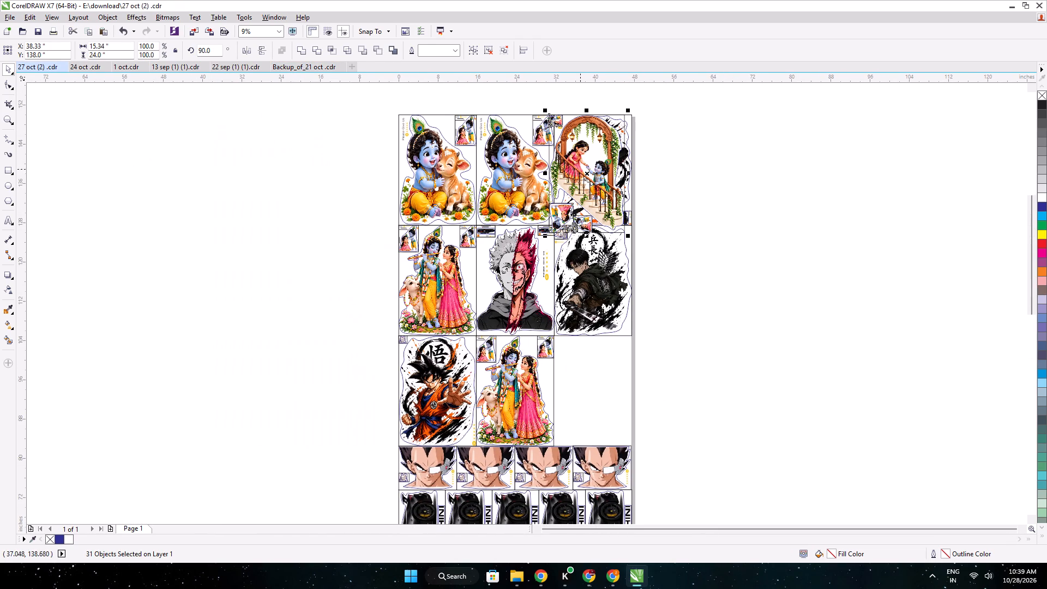
pyautogui.moveTo(582, 167); pyautogui.dragTo(588, 389)
pyautogui.scroll(1, 582, 374)
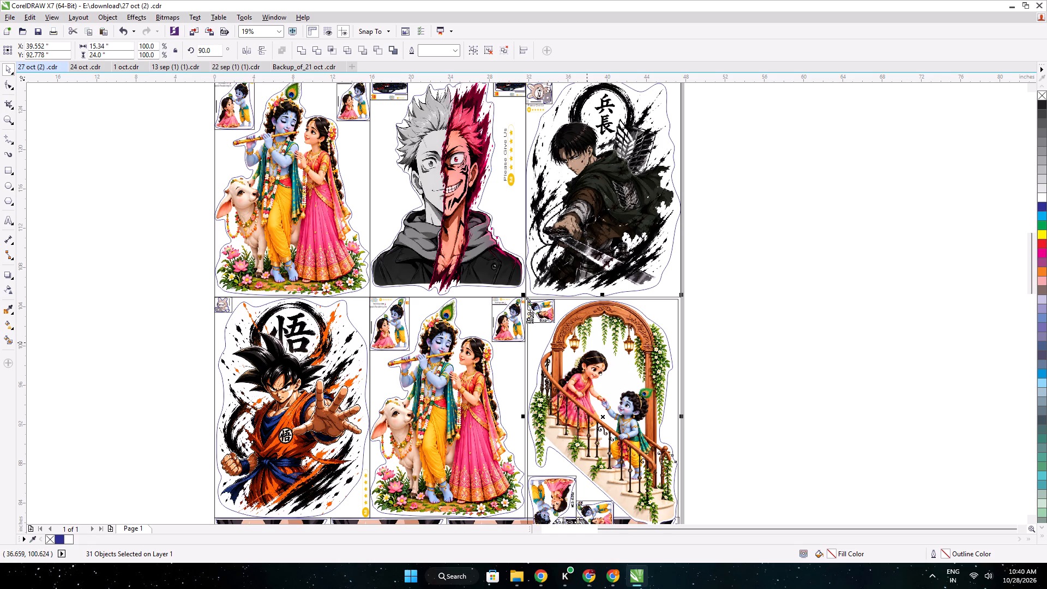
# Move the arched-staircase Radha-Krishna sticker off the sheet and set its height to 22.5 in.
pyautogui.moveTo(586, 349); pyautogui.dragTo(771, 304)
pyautogui.doubleClick(93, 52)
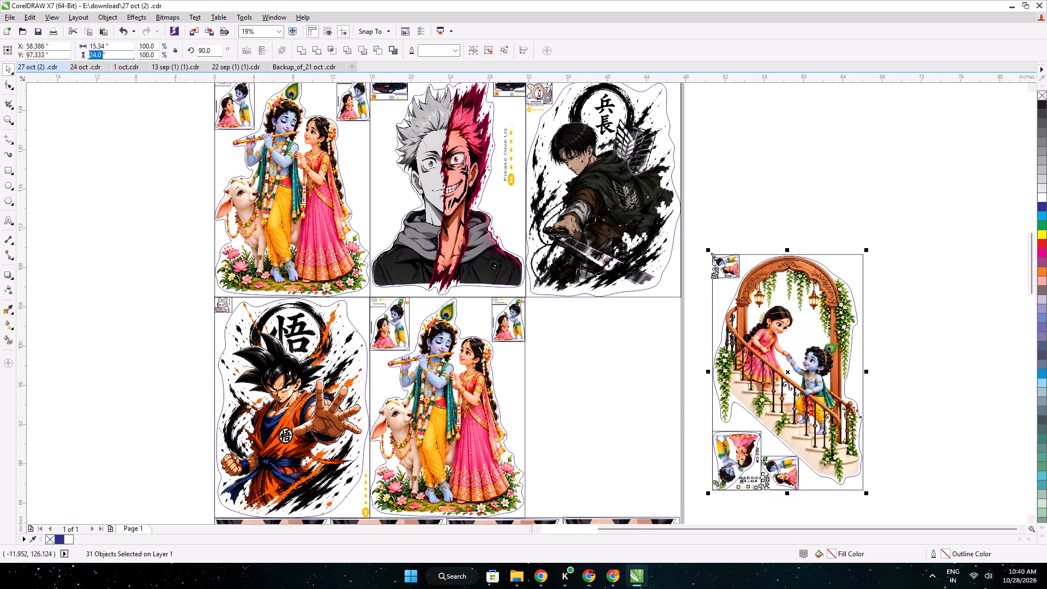
pyautogui.write('22.5')
pyautogui.press('Return')
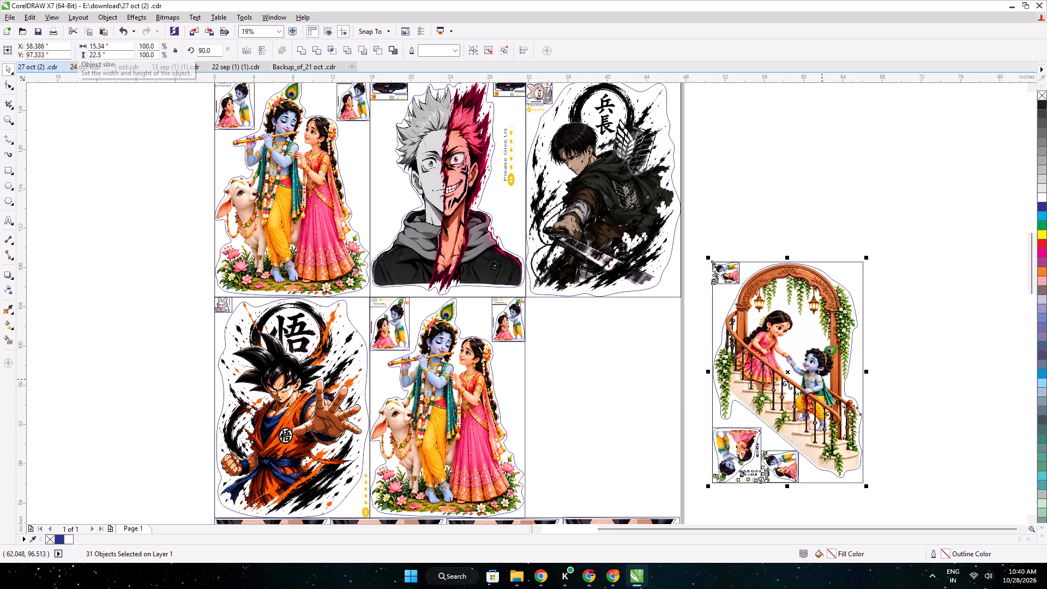
# Place the resized staircase sticker back in the Goku row's empty slot, aligned to the slot's upper-left corner lines.
pyautogui.moveTo(821, 377); pyautogui.dragTo(635, 412)
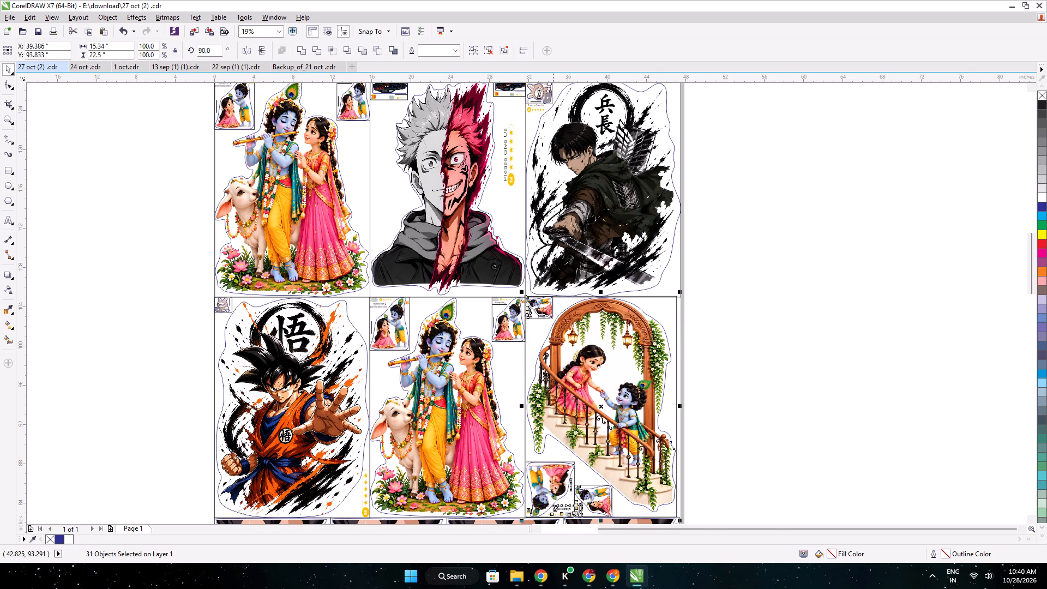
pyautogui.scroll(4, 531, 312)
pyautogui.press('Down')
pyautogui.press('Down')
pyautogui.press('Down')
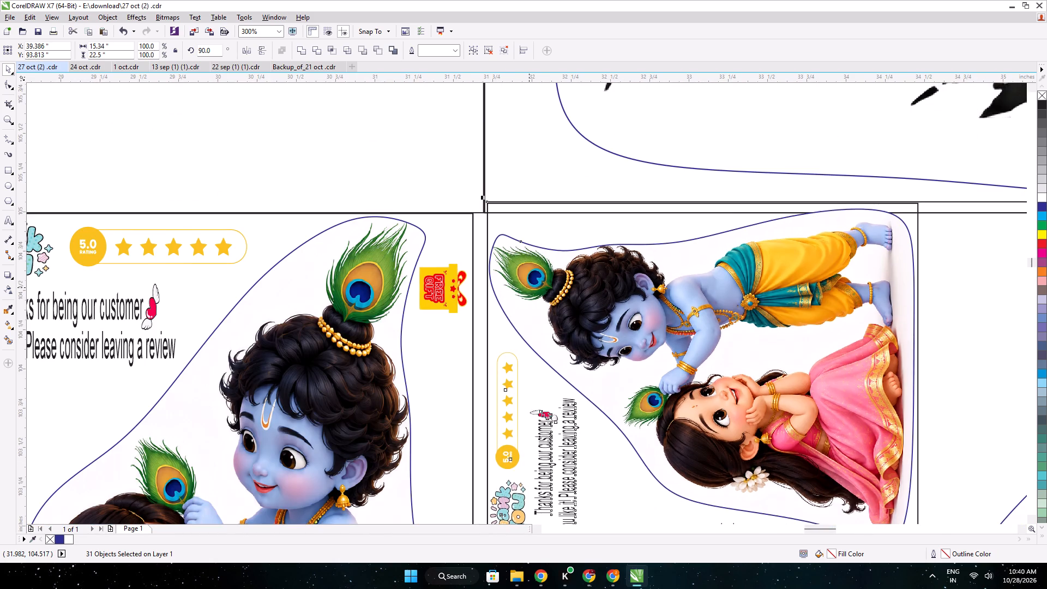
pyautogui.press('Down')
pyautogui.press('Down')
pyautogui.press('Left')
pyautogui.press('Left')
pyautogui.press('Left')
pyautogui.press('Left')
pyautogui.press('Down')
pyautogui.press('Down')
pyautogui.press('Down')
pyautogui.press('Left')
pyautogui.press('Left')
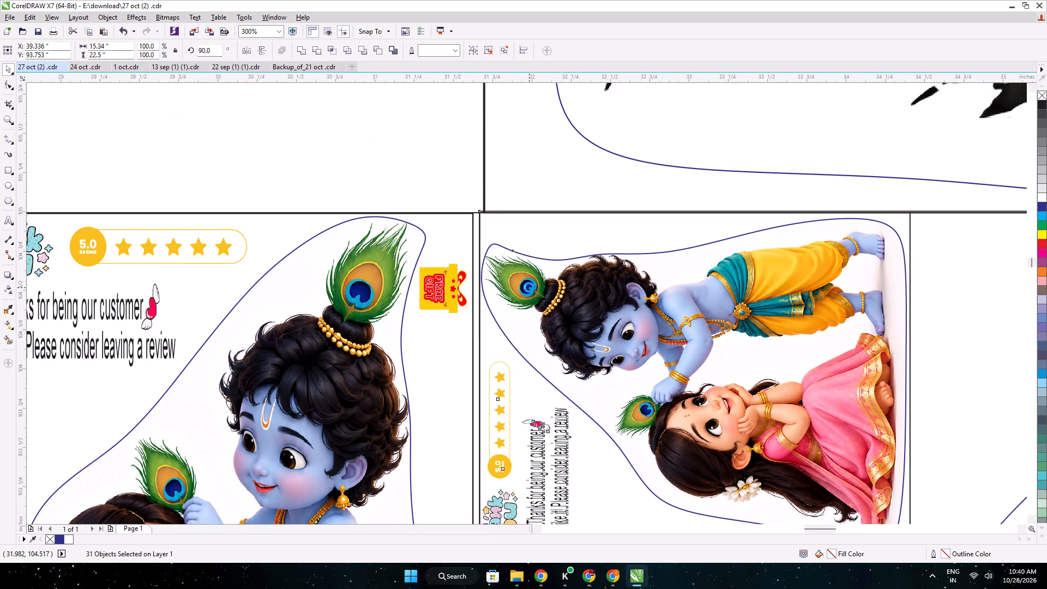
pyautogui.press('Left')
pyautogui.press('Down')
pyautogui.press('Left')
pyautogui.press('Left')
# Stretch the staircase sticker's right side to the sheet edge, making it about 15.86 in wide.
pyautogui.scroll(-3, 529, 287)
pyautogui.moveTo(718, 313); pyautogui.dragTo(705, 307, button='middle')
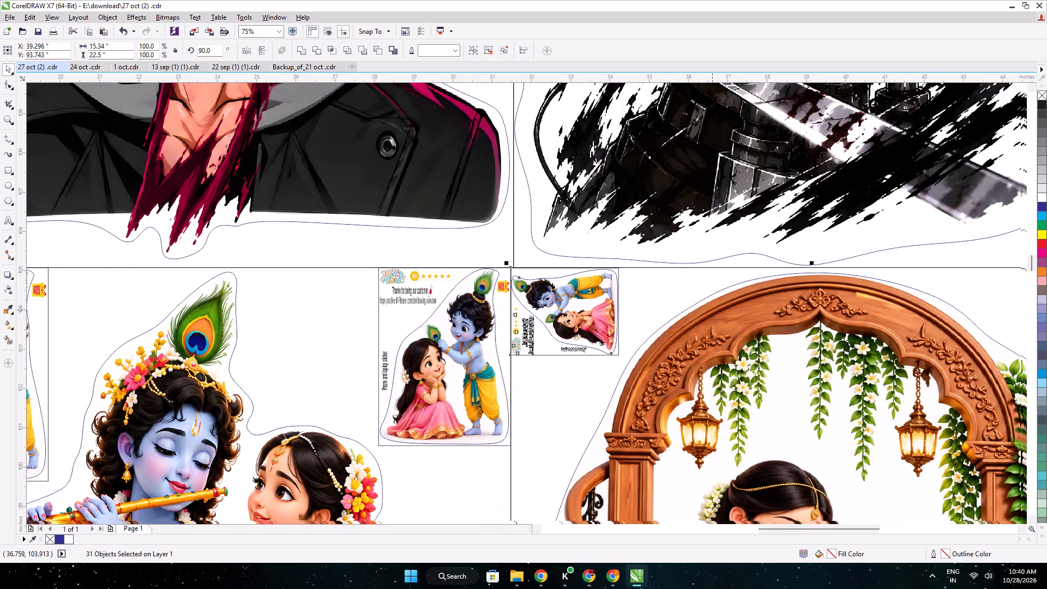
pyautogui.moveTo(705, 307); pyautogui.dragTo(297, 201, button='middle')
pyautogui.moveTo(683, 299); pyautogui.dragTo(494, 204, button='middle')
pyautogui.moveTo(520, 409); pyautogui.dragTo(502, 201, button='middle')
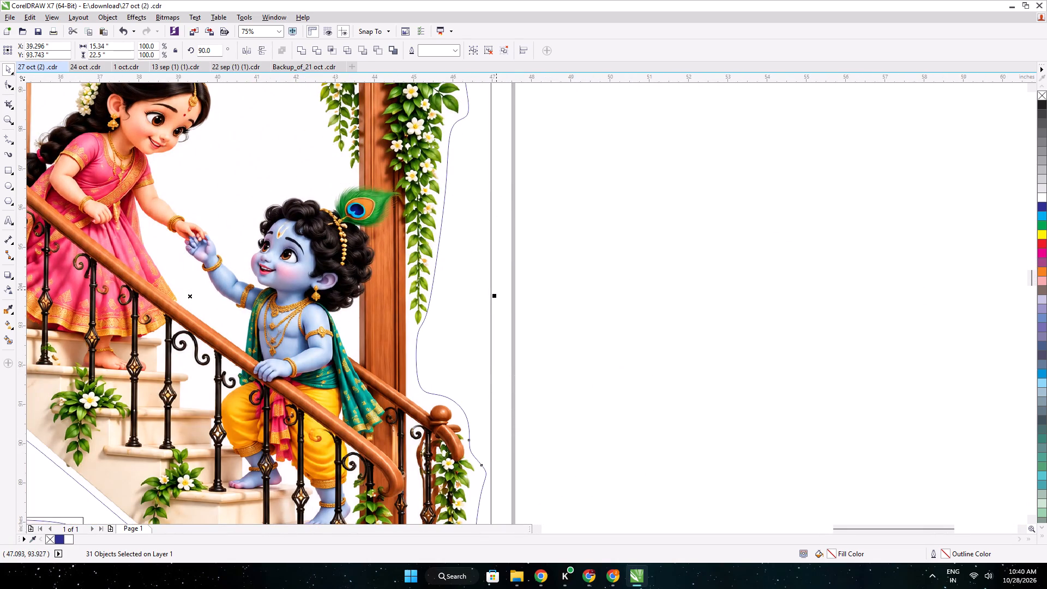
pyautogui.moveTo(494, 295); pyautogui.dragTo(507, 297)
pyautogui.moveTo(507, 297); pyautogui.dragTo(514, 297)
# Nudge the staircase sticker up about 0.04 in to reduce its overlap with the Vegeta face row below.
pyautogui.moveTo(326, 323); pyautogui.dragTo(544, 260, button='middle')
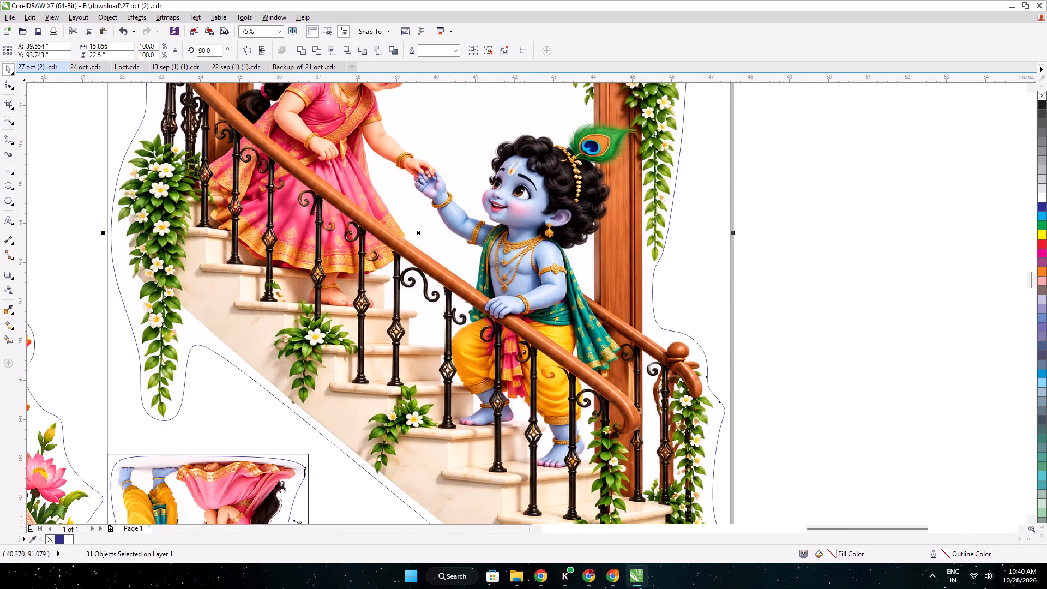
pyautogui.moveTo(455, 364); pyautogui.dragTo(467, 198, button='middle')
pyautogui.moveTo(482, 358); pyautogui.dragTo(494, 205, button='middle')
pyautogui.scroll(1, 491, 211)
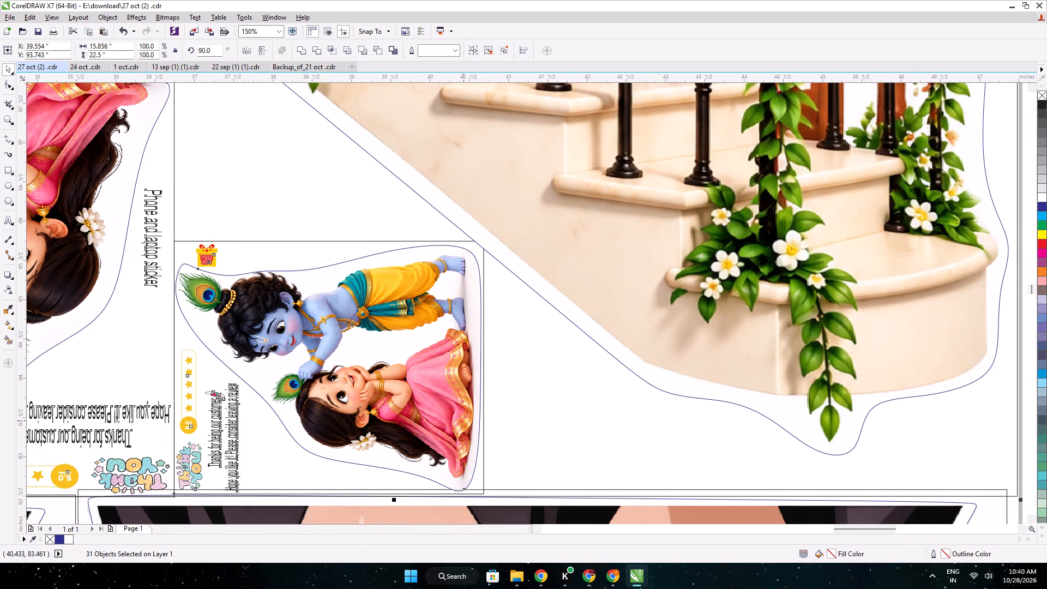
pyautogui.moveTo(472, 406); pyautogui.dragTo(494, 310, button='middle')
pyautogui.scroll(2, 488, 403)
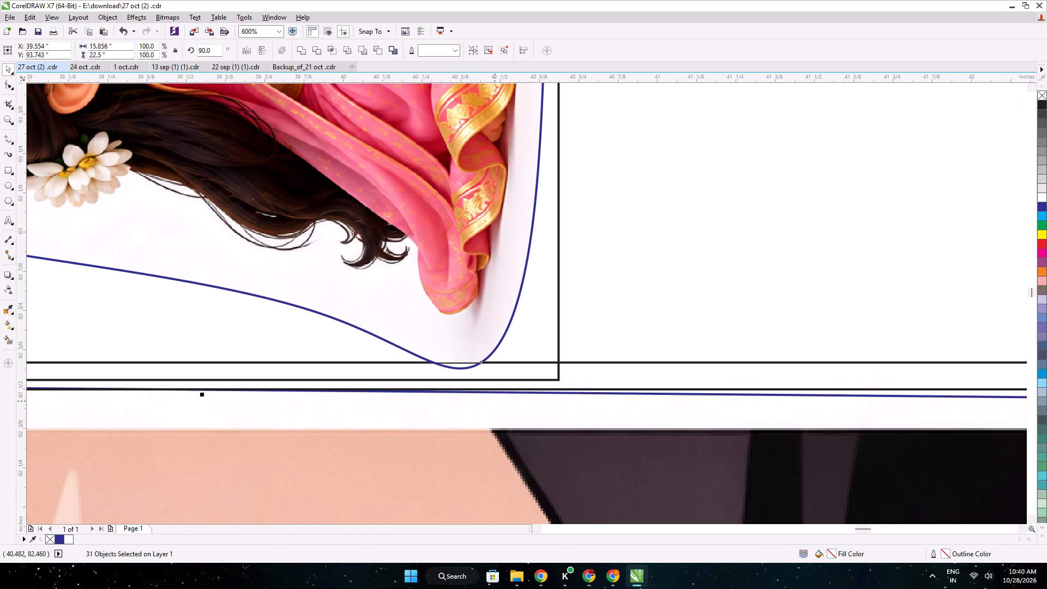
pyautogui.press('Down')
pyautogui.press('Up')
pyautogui.press('Up')
pyautogui.press('Up')
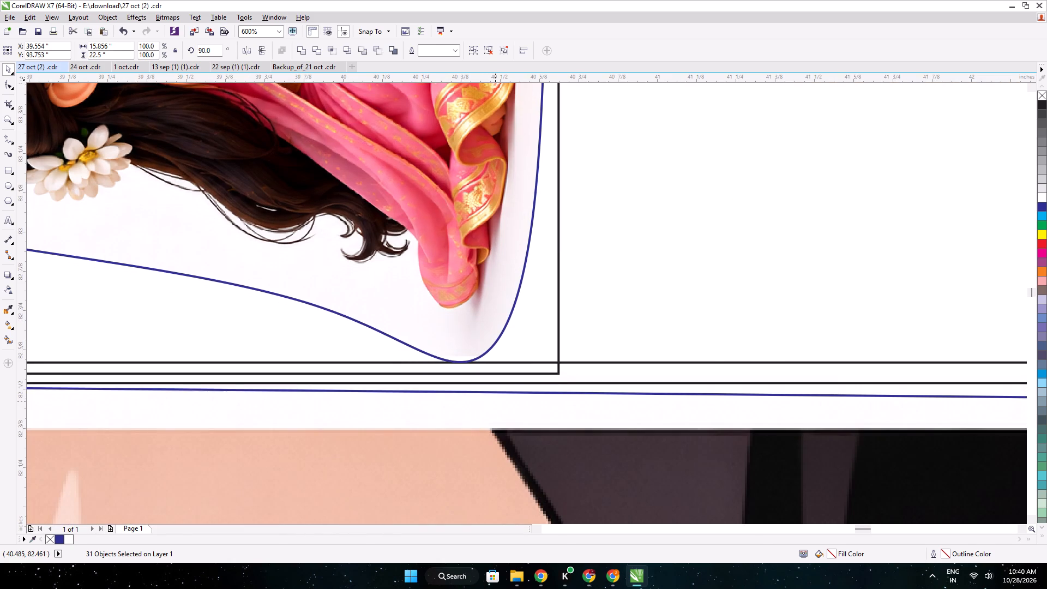
pyautogui.press('Up')
pyautogui.press('Up')
pyautogui.press('Up')
pyautogui.press('Up')
pyautogui.press('Up')
pyautogui.press('Down')
pyautogui.press('Down')
pyautogui.press('Down')
pyautogui.moveTo(492, 390); pyautogui.dragTo(811, 366, button='middle')
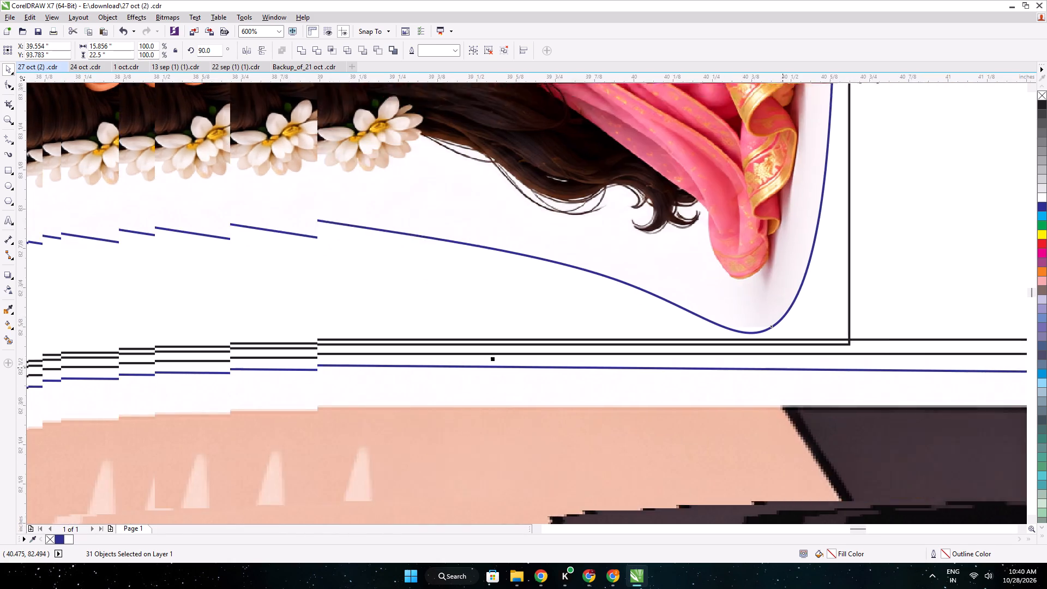
pyautogui.moveTo(811, 366); pyautogui.dragTo(920, 352, button='middle')
pyautogui.scroll(-2, 592, 329)
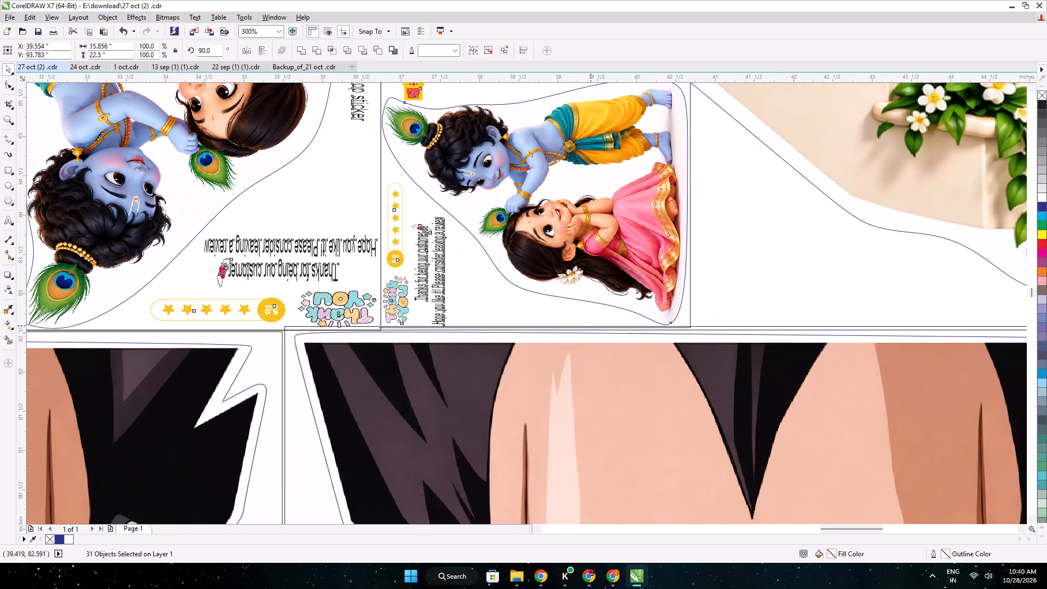
pyautogui.scroll(-1, 591, 326)
# Move the row of four Vegeta face stickers off the sheet into the blank area to its right.
pyautogui.moveTo(593, 328); pyautogui.dragTo(622, 205, button='middle')
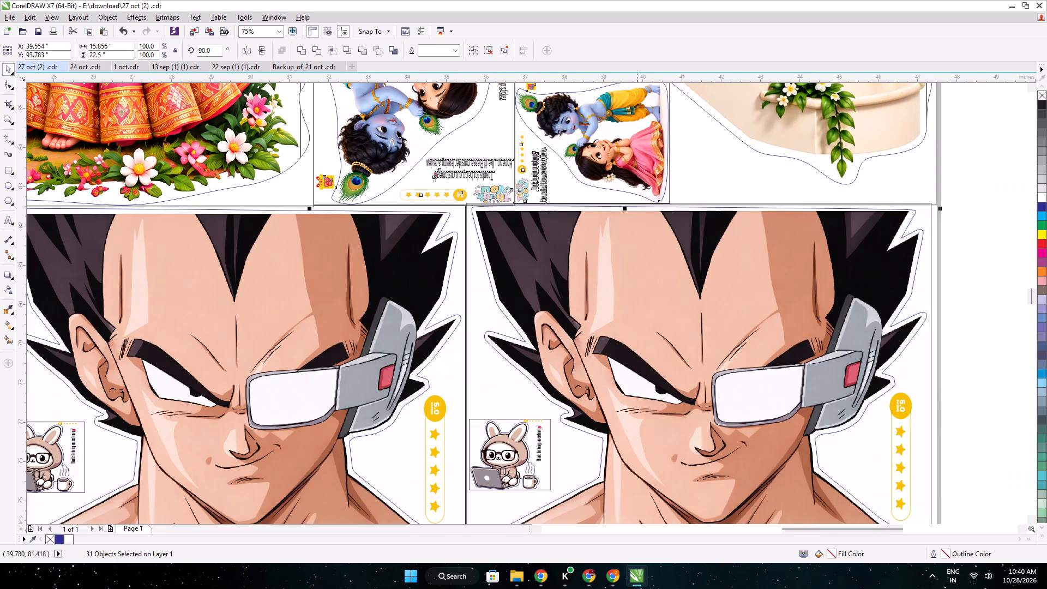
pyautogui.scroll(-2, 646, 279)
pyautogui.click(711, 348)
pyautogui.moveTo(765, 365); pyautogui.dragTo(297, 295)
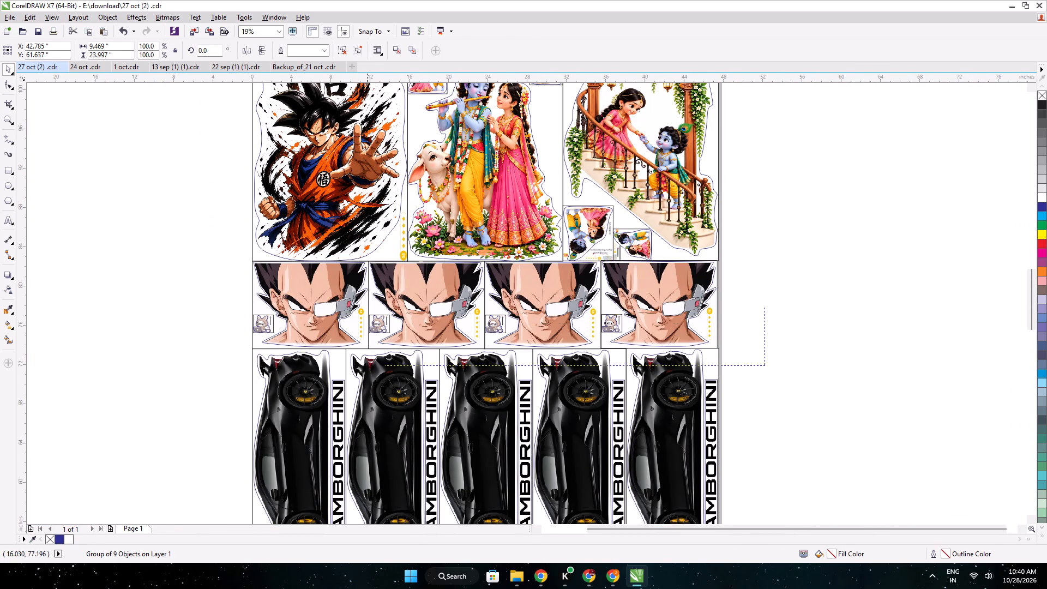
pyautogui.moveTo(297, 295); pyautogui.dragTo(64, 259)
pyautogui.moveTo(352, 303); pyautogui.dragTo(835, 266)
pyautogui.click(136, 281)
# Move the row of five Lamborghini stickers up into the vacated space below the Goku row, aligned with the sheet's left edge.
pyautogui.moveTo(185, 293); pyautogui.dragTo(188, 45, button='middle')
pyautogui.moveTo(529, 227); pyautogui.dragTo(541, 269, button='middle')
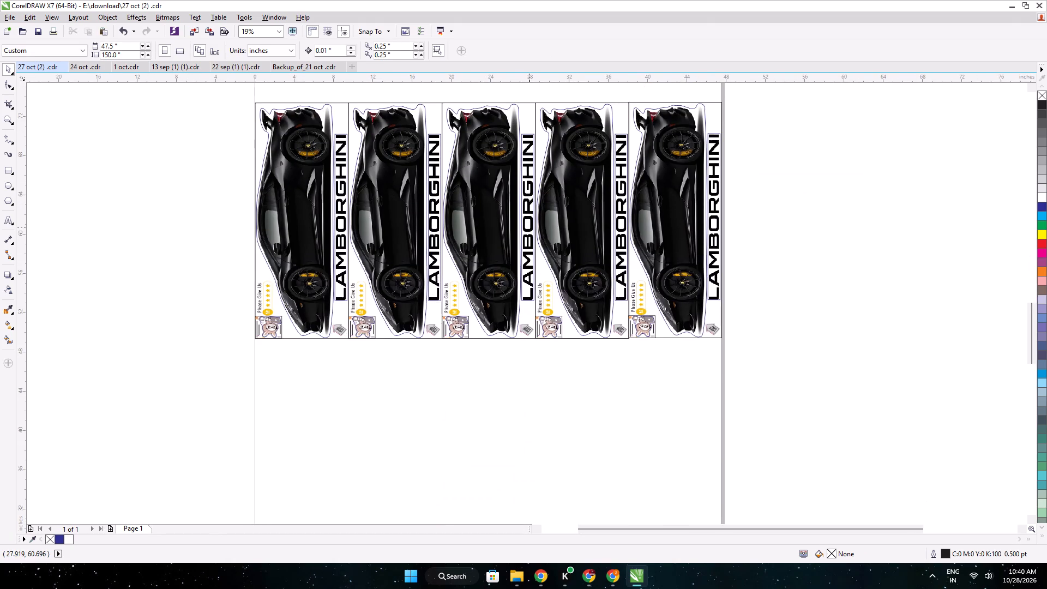
pyautogui.moveTo(541, 269); pyautogui.dragTo(555, 299, button='middle')
pyautogui.moveTo(790, 438); pyautogui.dragTo(103, 134)
pyautogui.moveTo(160, 114); pyautogui.dragTo(256, 208, button='middle')
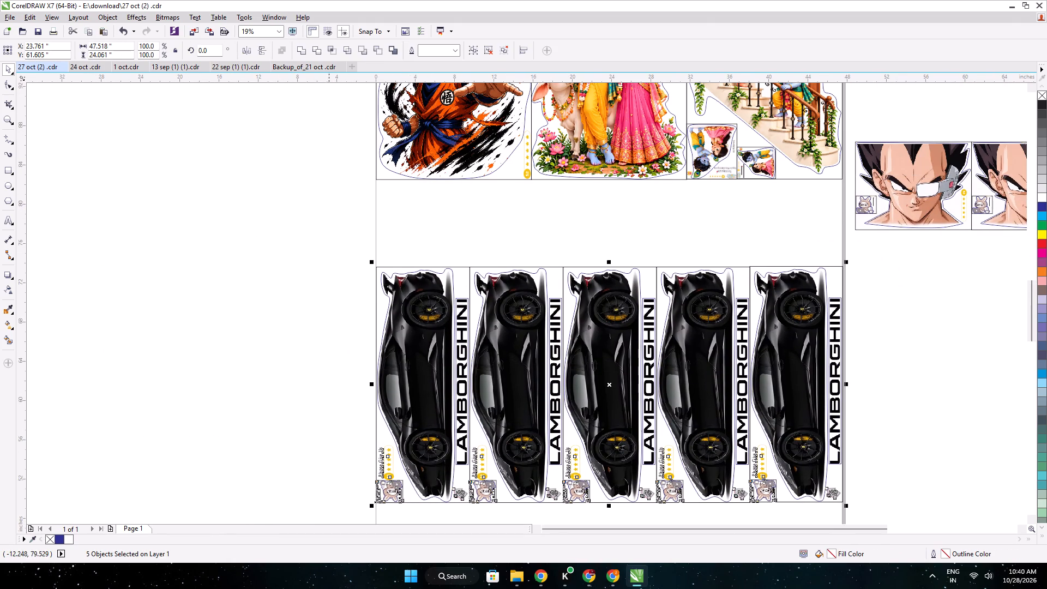
pyautogui.moveTo(563, 305); pyautogui.dragTo(563, 219)
pyautogui.scroll(2, 405, 181)
pyautogui.press('Down')
pyautogui.press('Down')
pyautogui.press('Down')
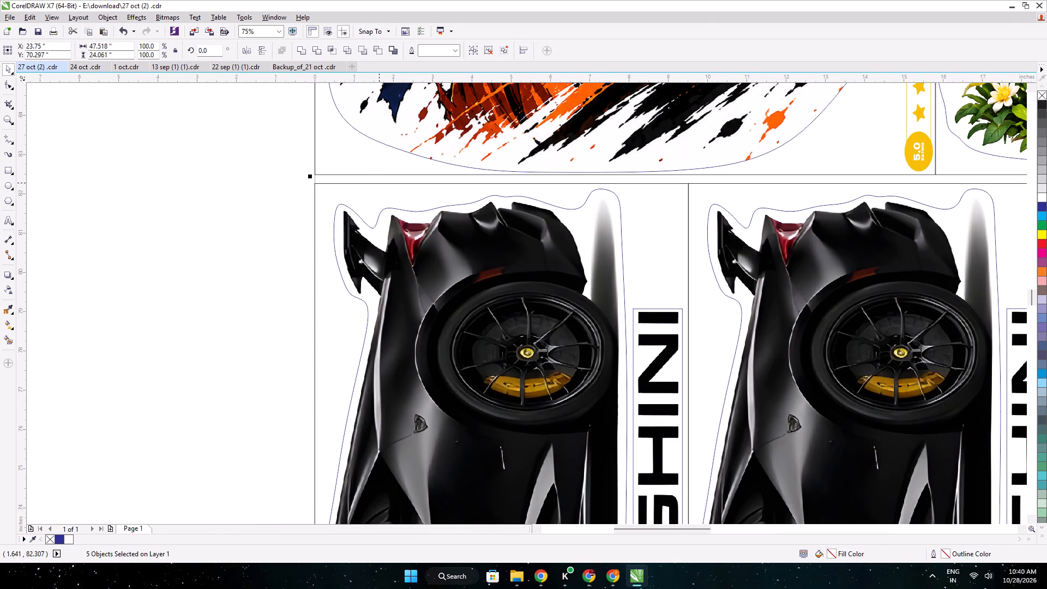
pyautogui.moveTo(426, 196); pyautogui.dragTo(425, 190)
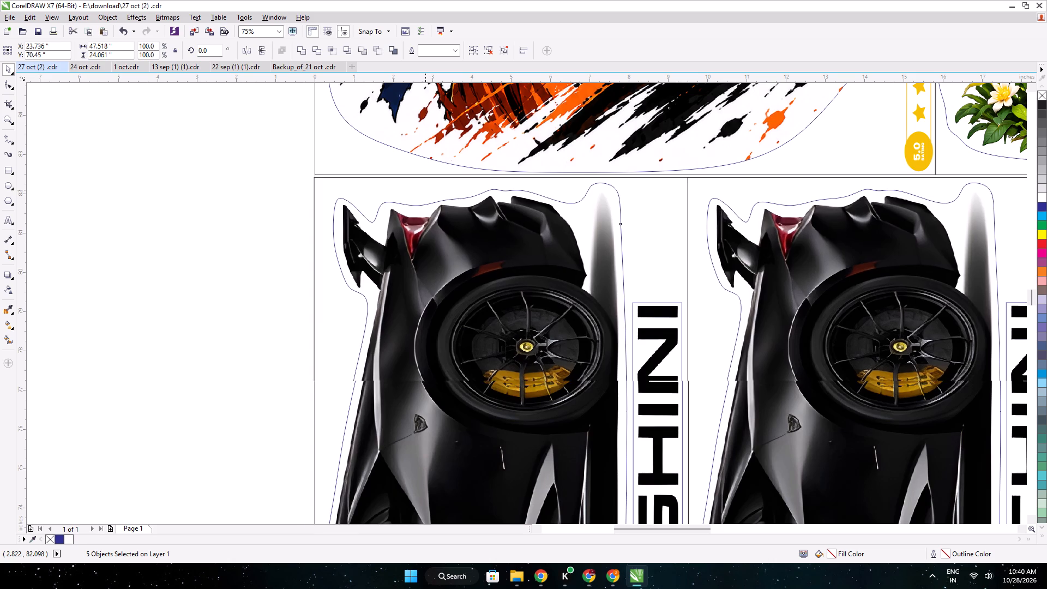
pyautogui.press('Right')
pyautogui.press('Right')
# Inspect the seam along the Lamborghini row and nudge that row up about 0.07 in to close the gap above it.
pyautogui.moveTo(466, 188); pyautogui.dragTo(127, 193, button='middle')
pyautogui.moveTo(565, 201); pyautogui.dragTo(360, 207, button='middle')
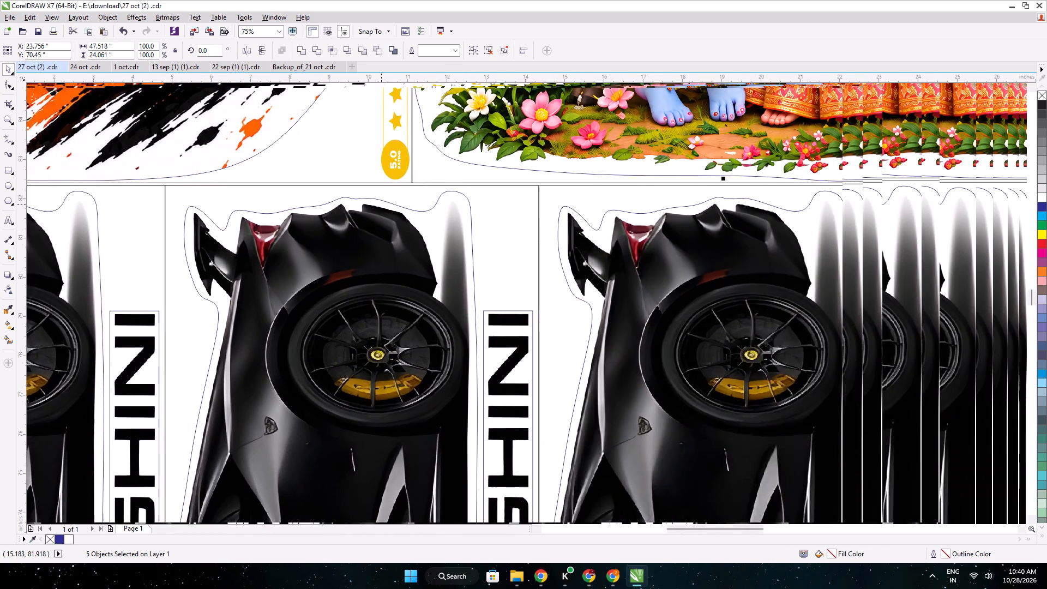
pyautogui.moveTo(360, 207); pyautogui.dragTo(250, 227, button='middle')
pyautogui.moveTo(430, 214); pyautogui.dragTo(140, 214, button='middle')
pyautogui.scroll(1, 140, 214)
pyautogui.moveTo(344, 209); pyautogui.dragTo(130, 237, button='middle')
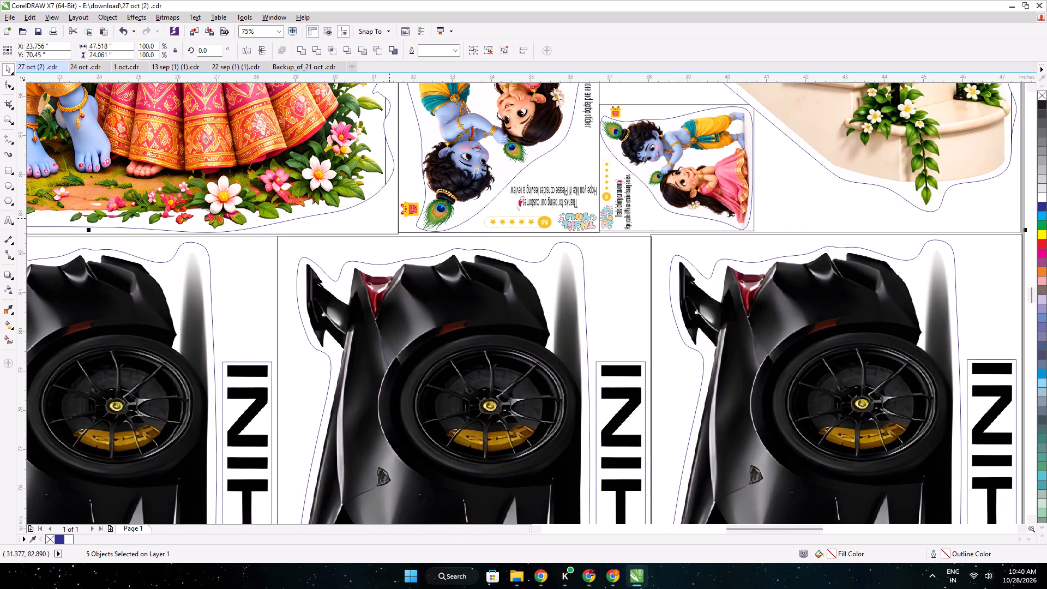
pyautogui.press('Up')
pyautogui.press('Up')
pyautogui.press('Up')
pyautogui.press('Up')
pyautogui.press('Up')
pyautogui.press('Up')
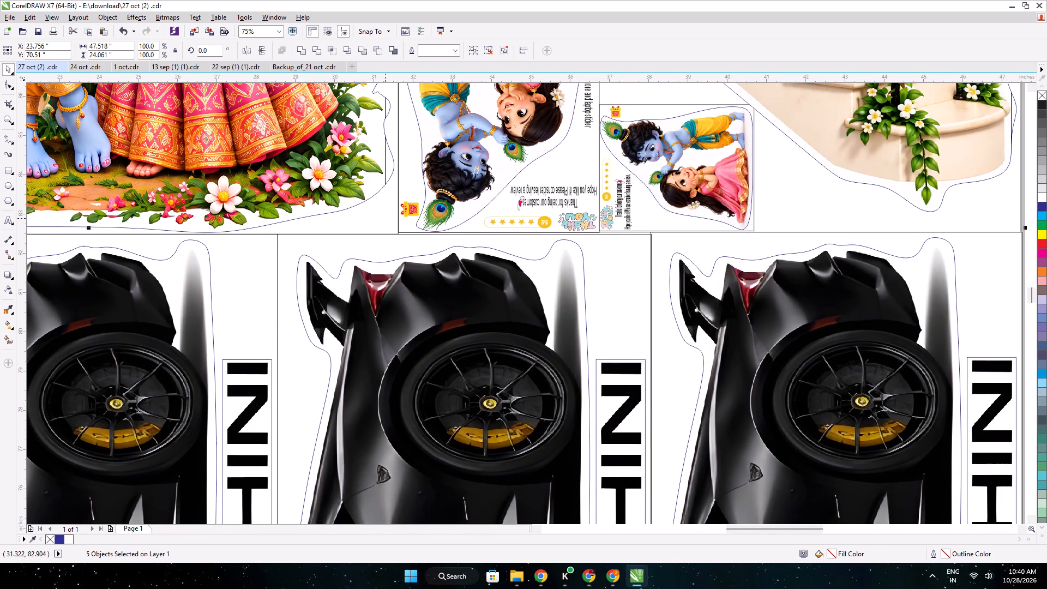
pyautogui.press('Up')
pyautogui.scroll(-4, 385, 218)
pyautogui.click(122, 244)
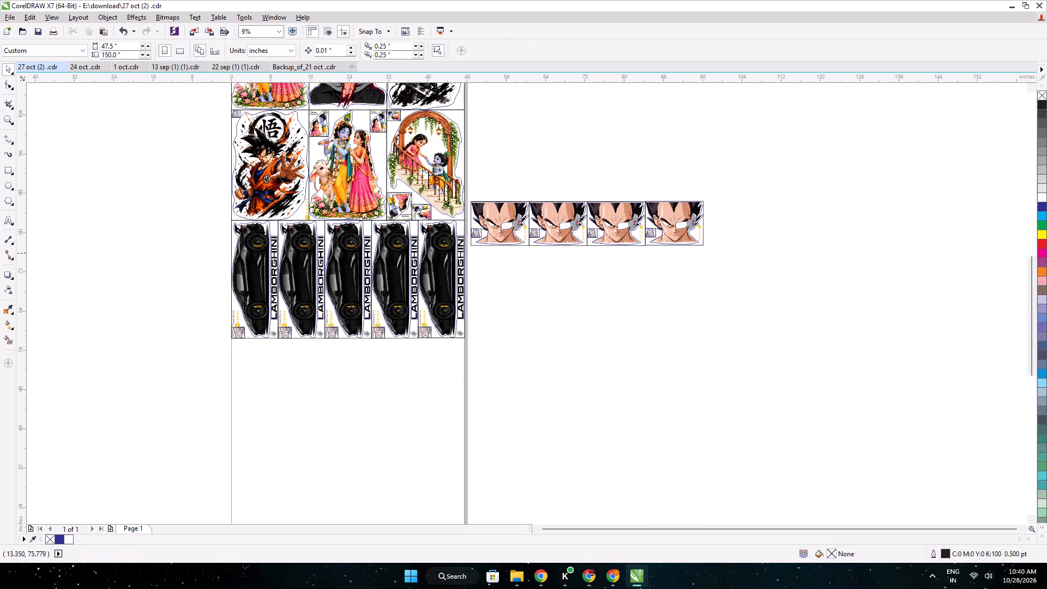
# Paste another copy of the arched-staircase Radha-Krishna sticker and move it to the empty area below the Lamborghini row.
pyautogui.moveTo(312, 251); pyautogui.dragTo(252, 257, button='middle')
pyautogui.moveTo(273, 260); pyautogui.dragTo(324, 290, button='middle')
pyautogui.moveTo(495, 329); pyautogui.dragTo(652, 340, button='middle')
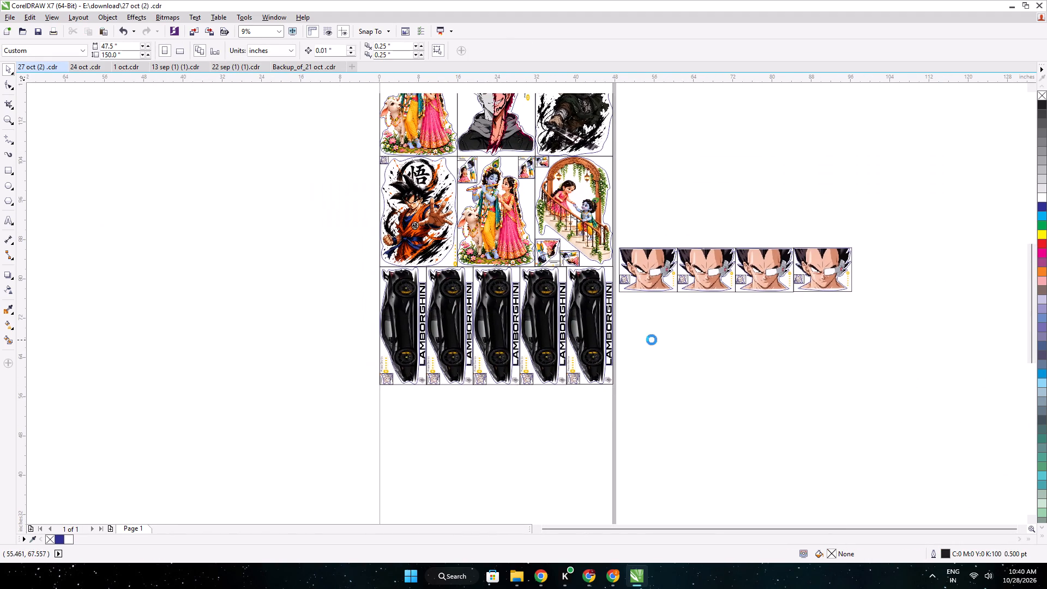
pyautogui.hotkey('ctrl', 'v')
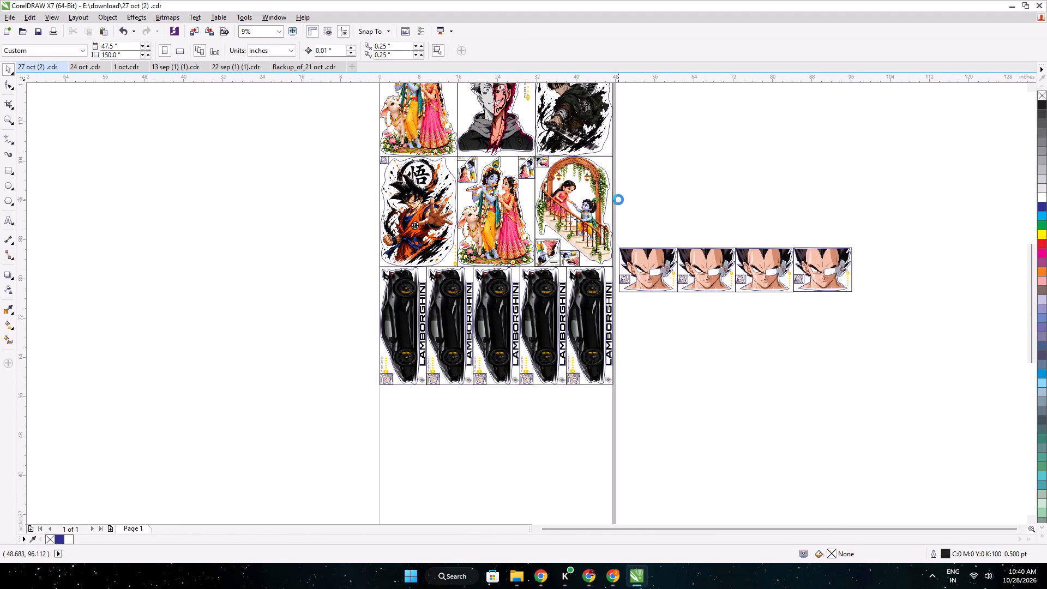
pyautogui.scroll(-1, 597, 217)
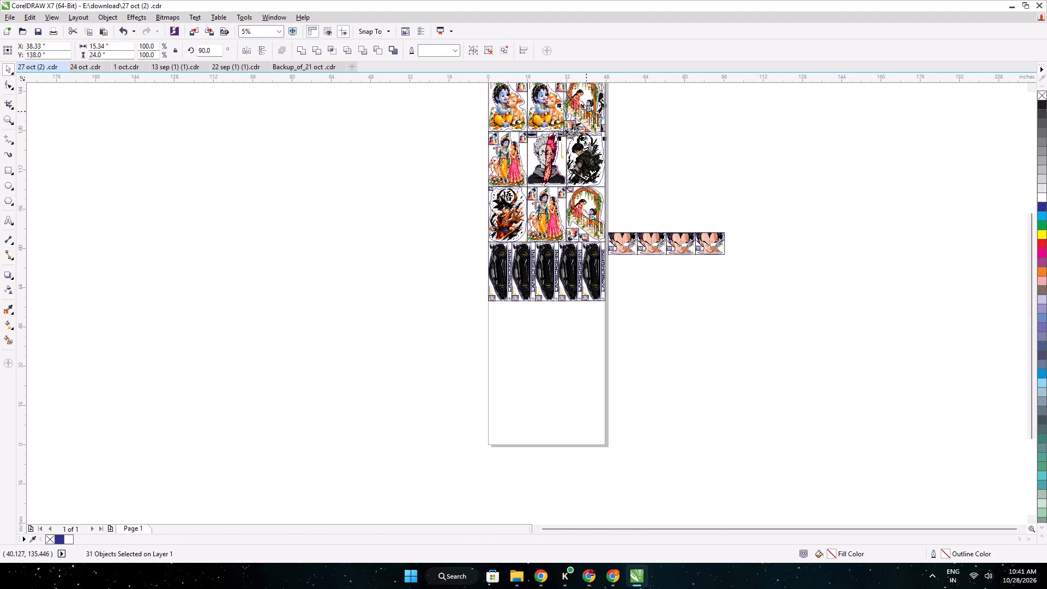
pyautogui.moveTo(583, 106); pyautogui.dragTo(537, 350)
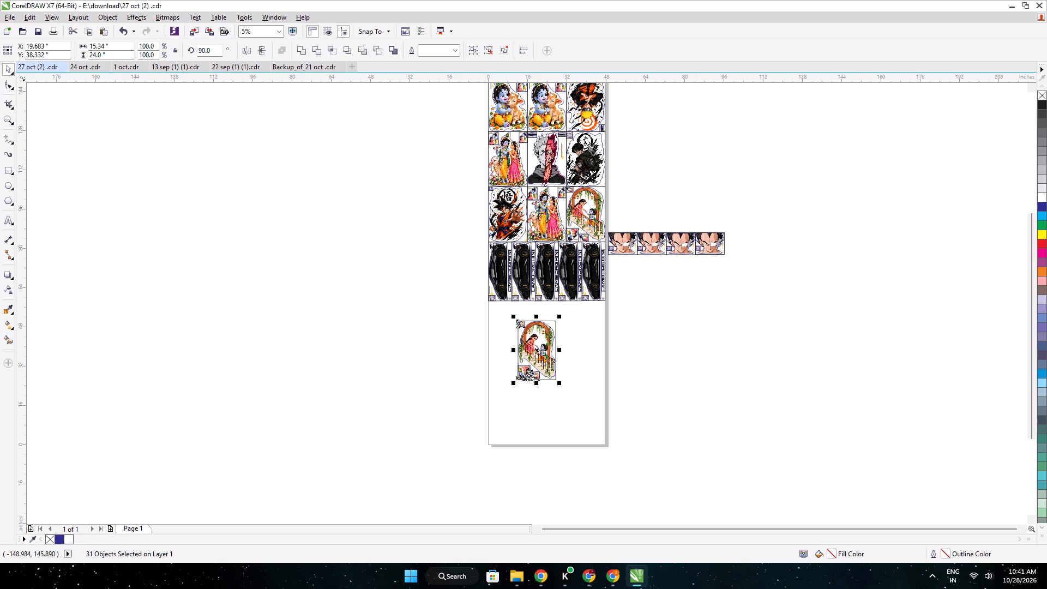
# Set the pasted staircase sticker's size to 15.8 in wide by 22.5 in high.
pyautogui.doubleClick(99, 46)
pyautogui.write('15.8')
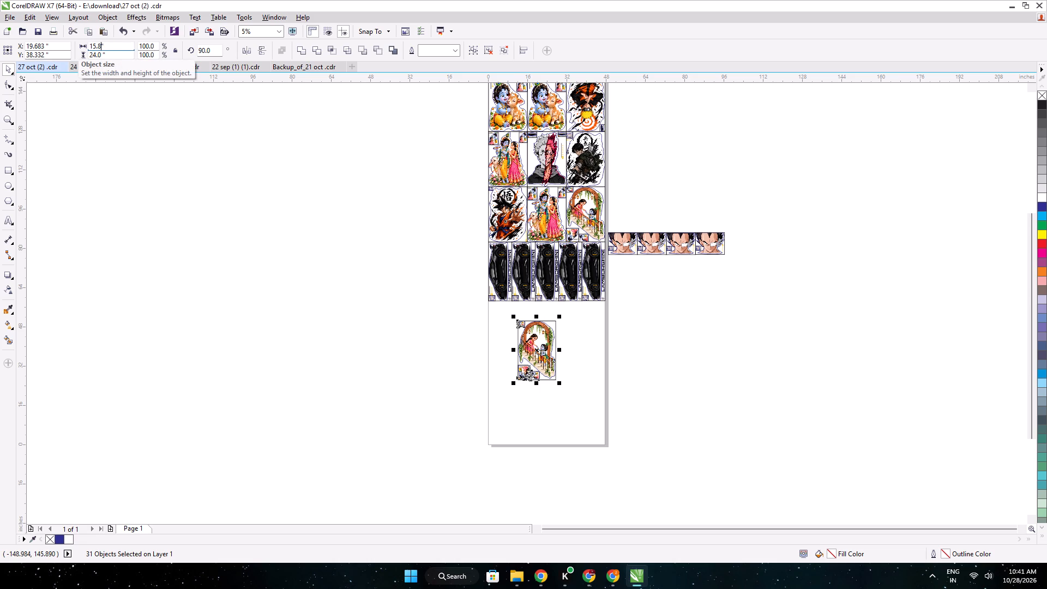
pyautogui.doubleClick(93, 57)
pyautogui.write('22.5')
pyautogui.press('Return')
# Position the new staircase sticker directly below the Lamborghini row, flush with the sheet's left edge.
pyautogui.scroll(1, 525, 333)
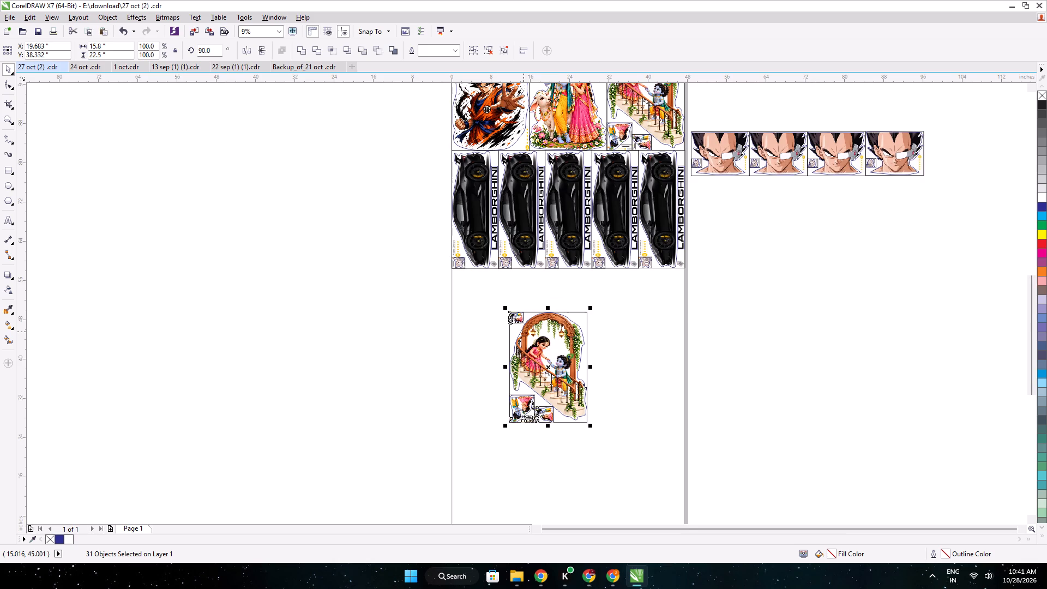
pyautogui.scroll(1, 525, 333)
pyautogui.moveTo(525, 333); pyautogui.dragTo(408, 247)
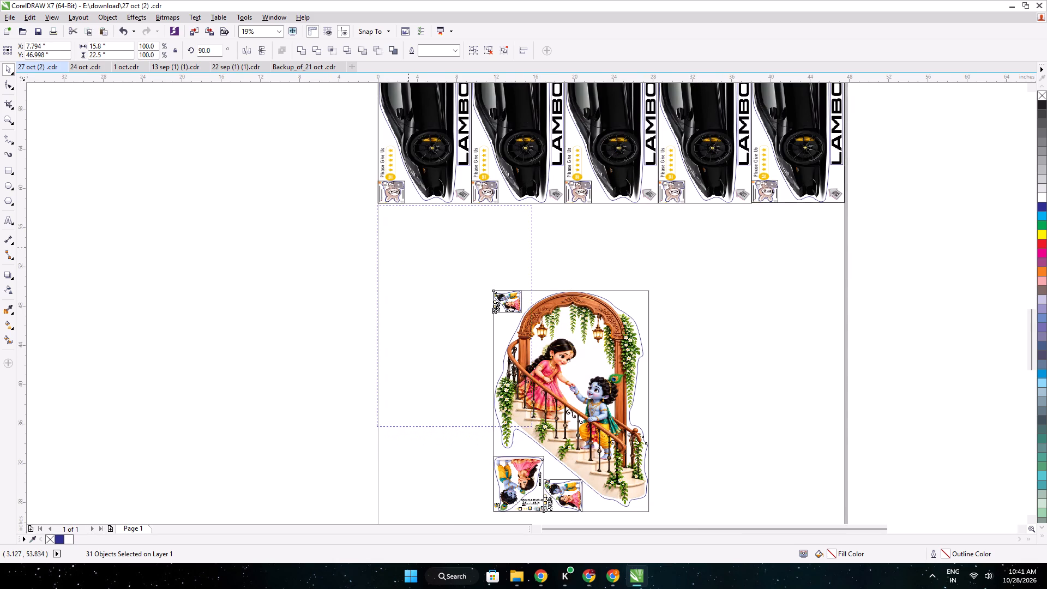
pyautogui.moveTo(408, 247); pyautogui.dragTo(409, 247)
pyautogui.scroll(3, 375, 201)
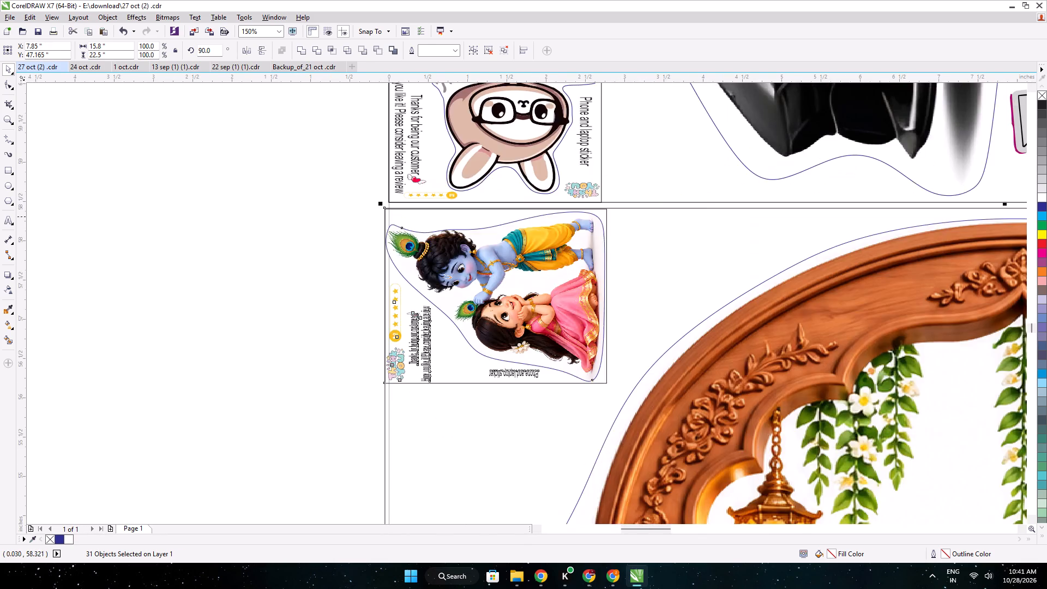
pyautogui.scroll(1, 395, 216)
pyautogui.moveTo(429, 220); pyautogui.dragTo(436, 208)
pyautogui.scroll(1, 396, 197)
pyautogui.press('Up')
pyautogui.press('Down')
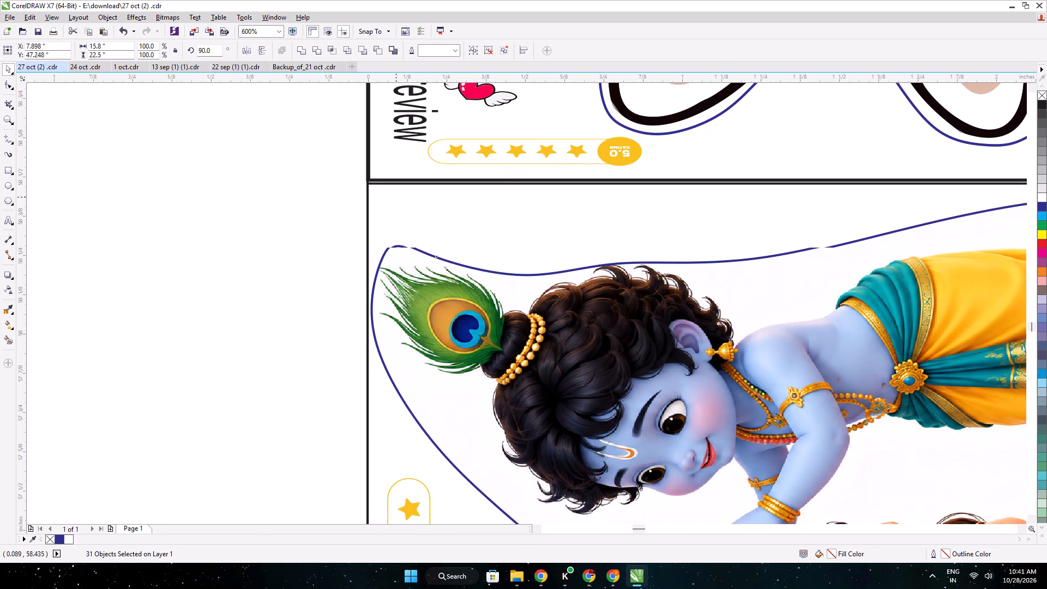
pyautogui.scroll(-5, 396, 197)
pyautogui.moveTo(444, 209); pyautogui.dragTo(212, 165, button='middle')
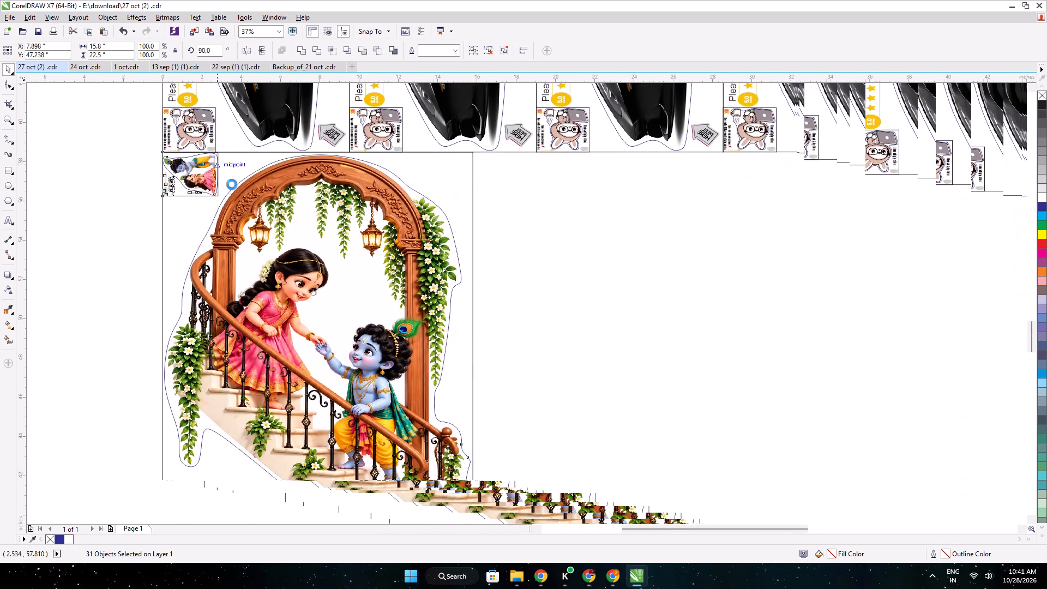
pyautogui.scroll(-1, 244, 196)
pyautogui.moveTo(353, 212); pyautogui.dragTo(140, 290, button='middle')
pyautogui.moveTo(289, 310); pyautogui.dragTo(357, 310, button='middle')
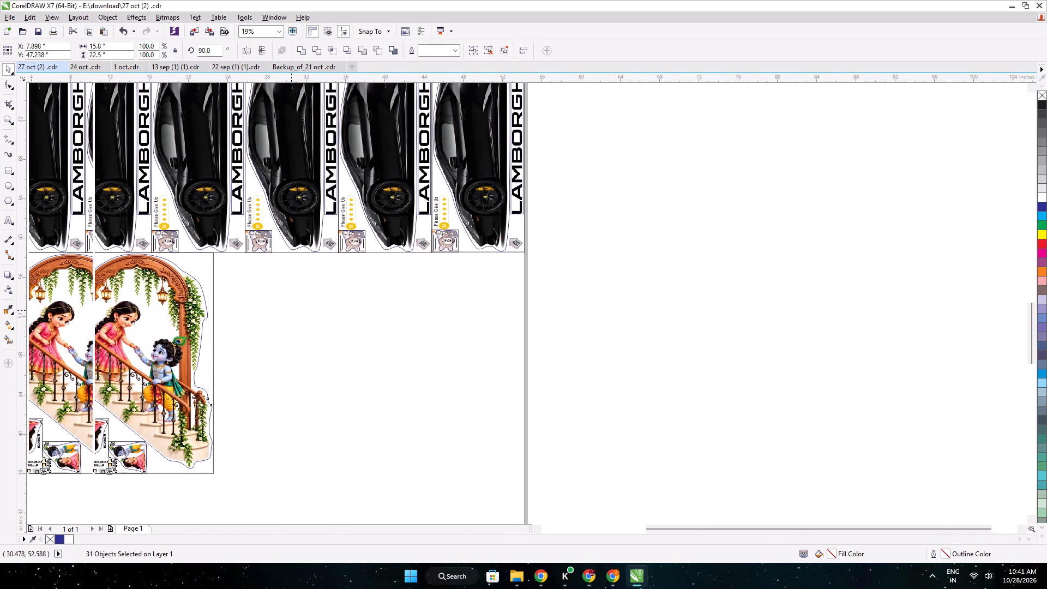
# Check whether the Krishna butter-pot image has finished upscaling on the Img.Upscaler page in Chrome.
pyautogui.moveTo(357, 310); pyautogui.dragTo(472, 308, button='middle')
pyautogui.click(543, 574)
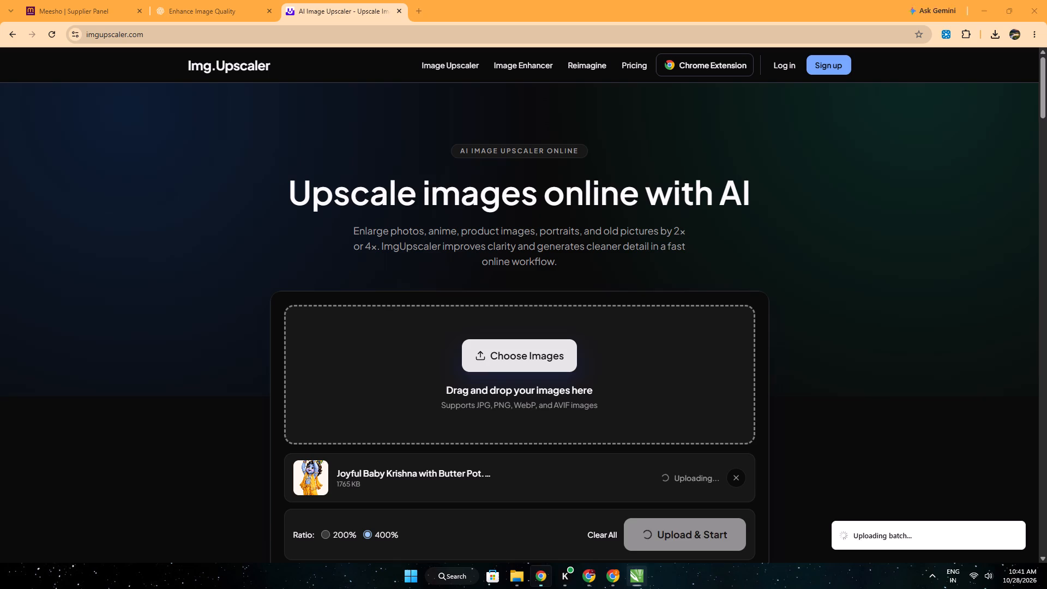
pyautogui.click(516, 581)
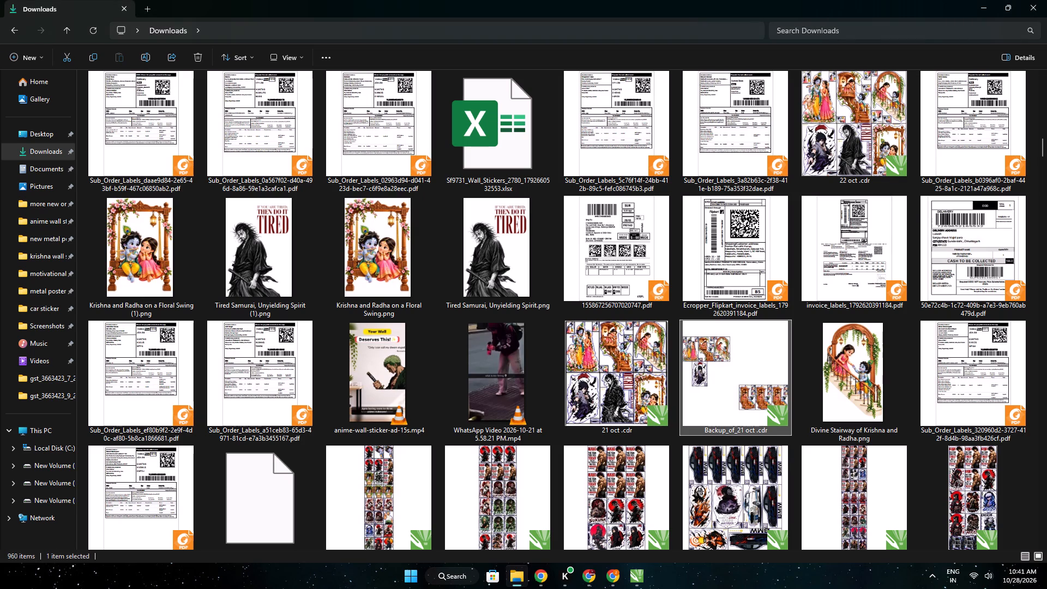
pyautogui.click(600, 576)
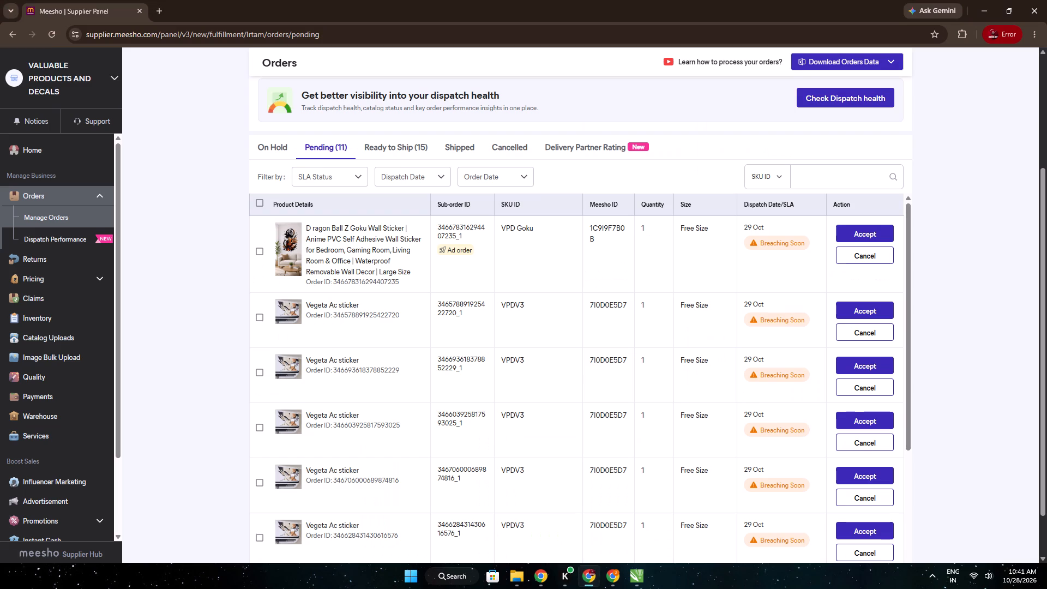
pyautogui.click(537, 573)
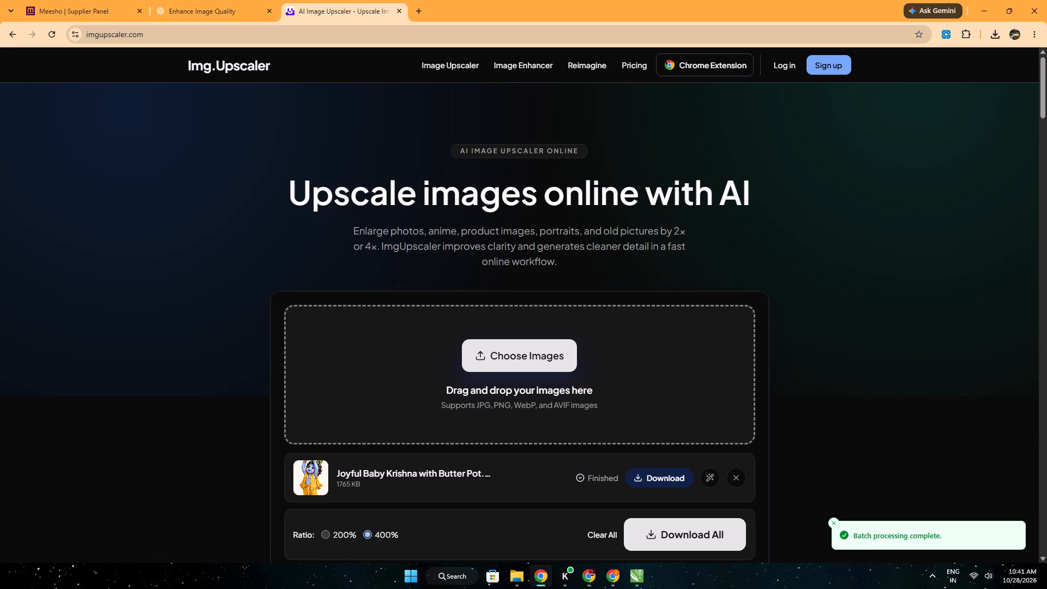
# Review Trend Bridge's pending Meesho orders, comparing the ordered Krishna, car and anime sticker designs and their sizes.
pyautogui.click(55, 0)
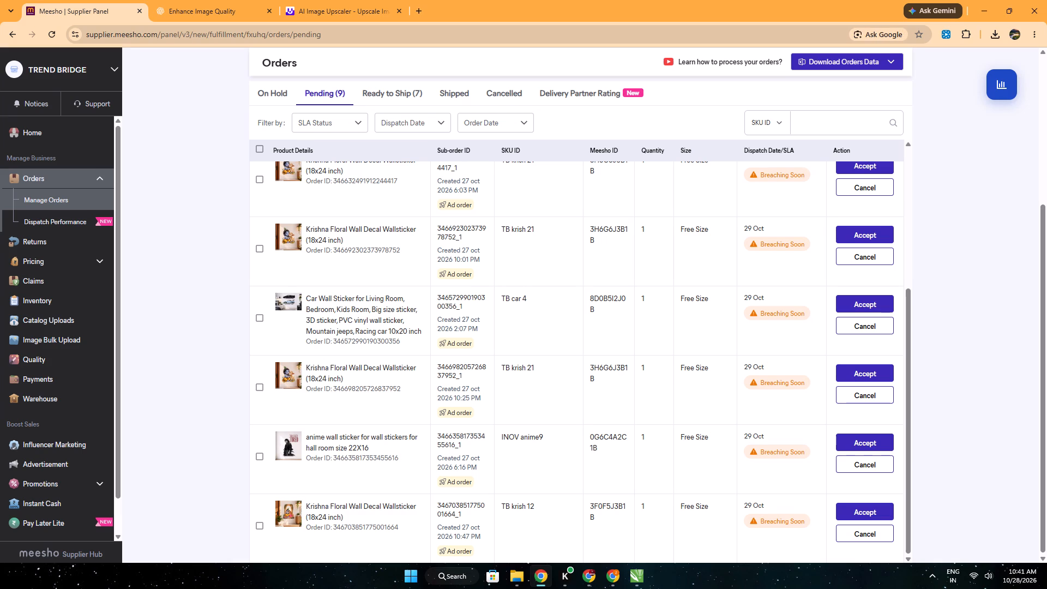
pyautogui.scroll(5, 494, 301)
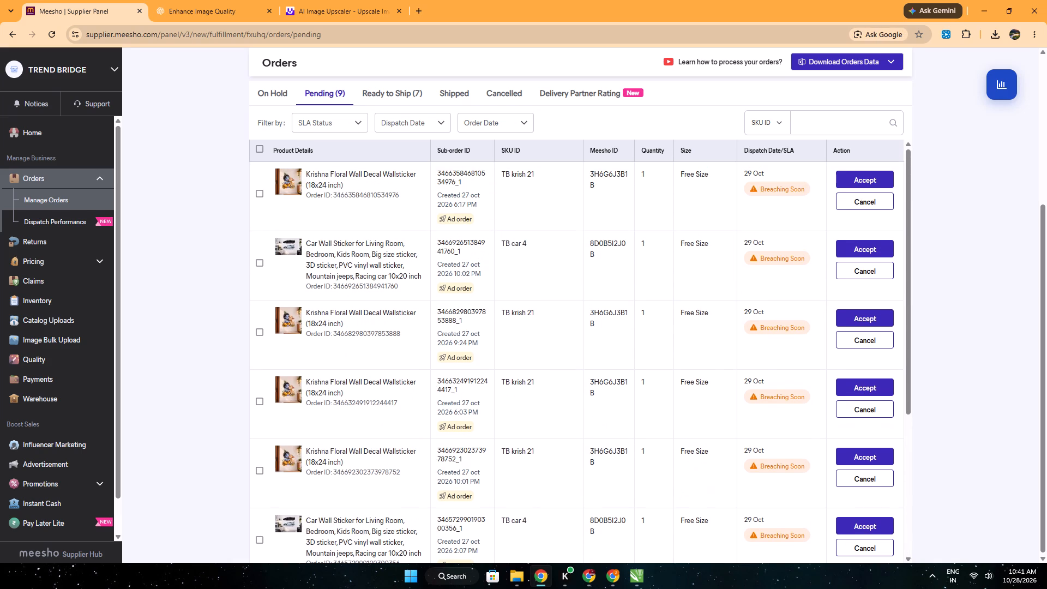
pyautogui.scroll(-5, 351, 292)
pyautogui.scroll(-6, 315, 422)
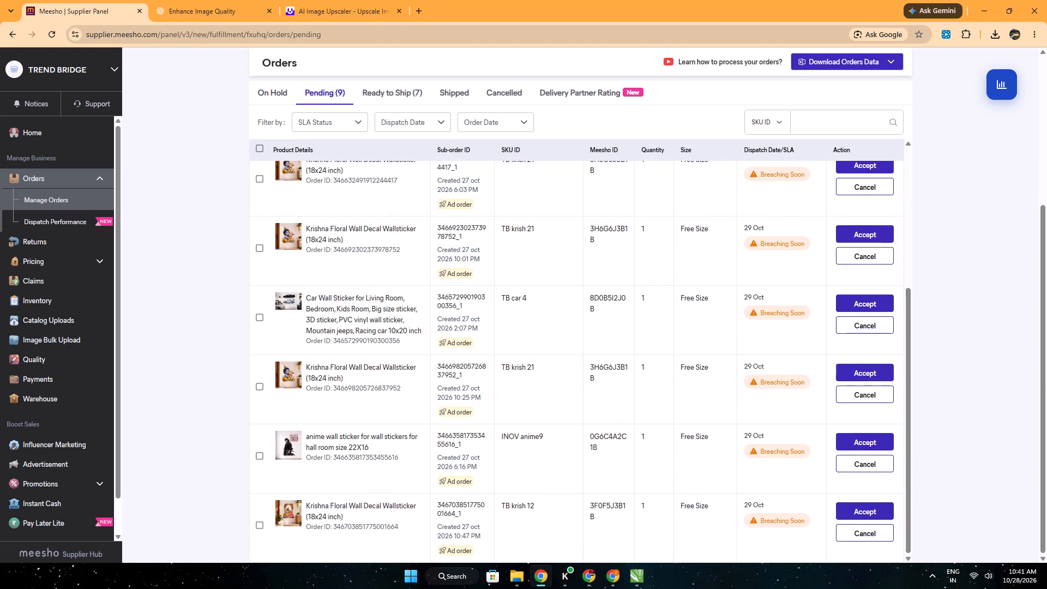
pyautogui.click(276, 92)
pyautogui.click(379, 319)
pyautogui.click(327, 308)
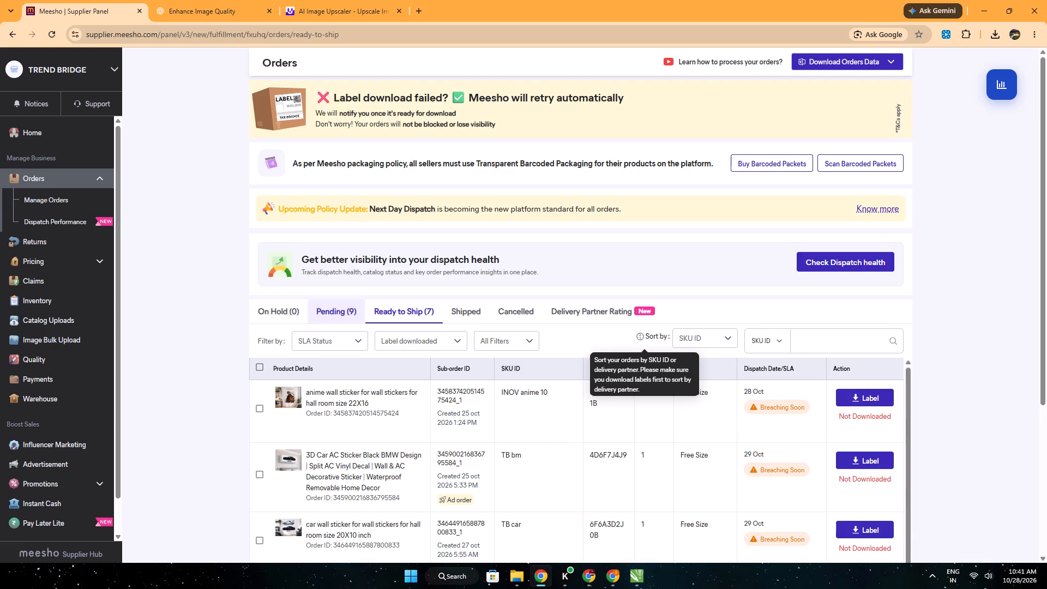
pyautogui.scroll(-3, 171, 457)
pyautogui.scroll(-5, 263, 444)
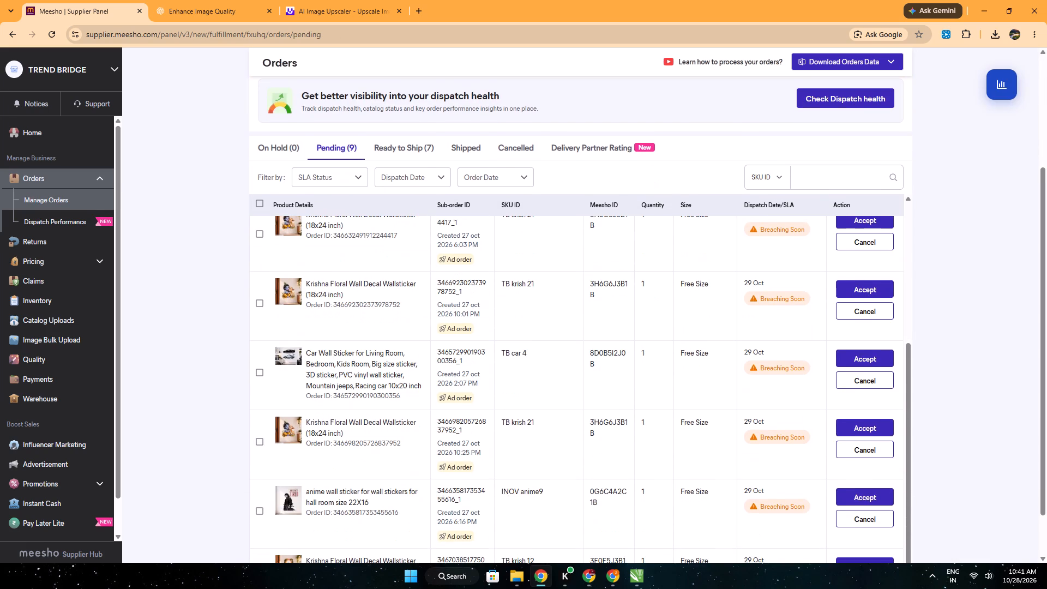
pyautogui.scroll(-4, 383, 446)
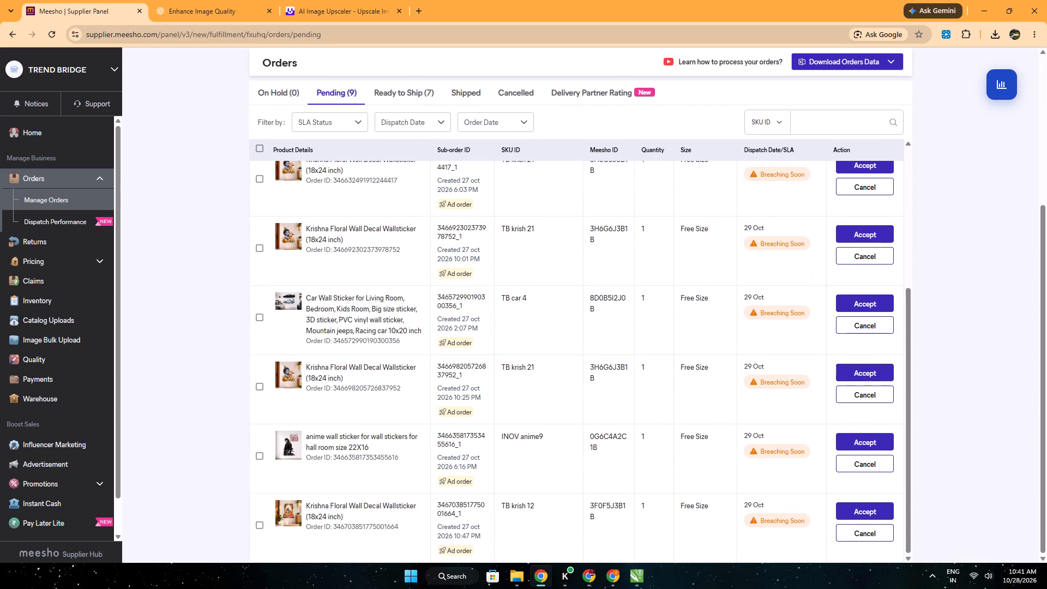
# Open 22 oct .cdr from the Downloads folder and copy the whole "TIRED" samurai sticker with its text and small labels.
pyautogui.click(515, 577)
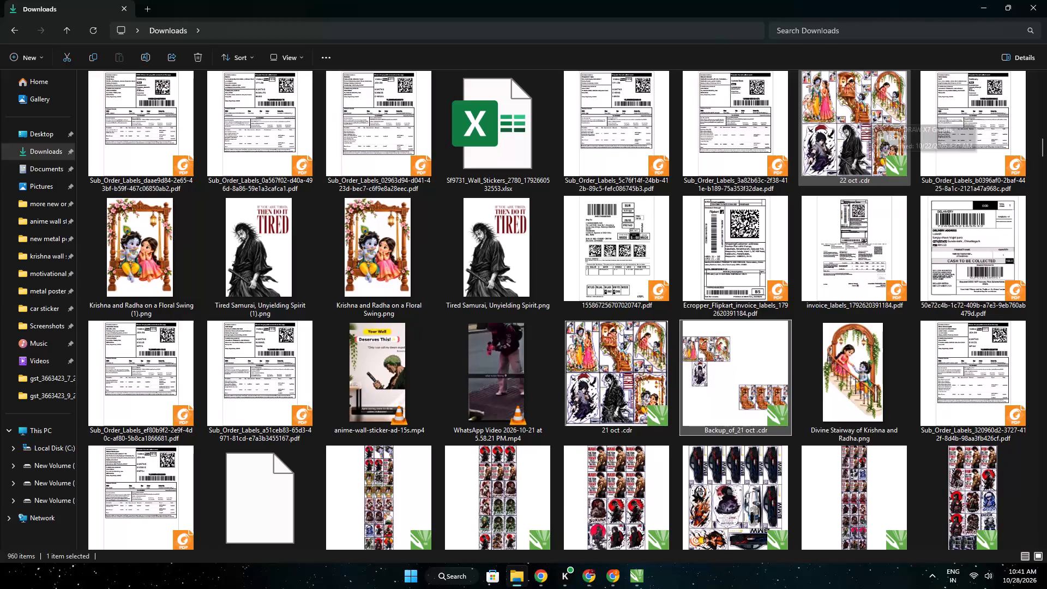
pyautogui.doubleClick(852, 130)
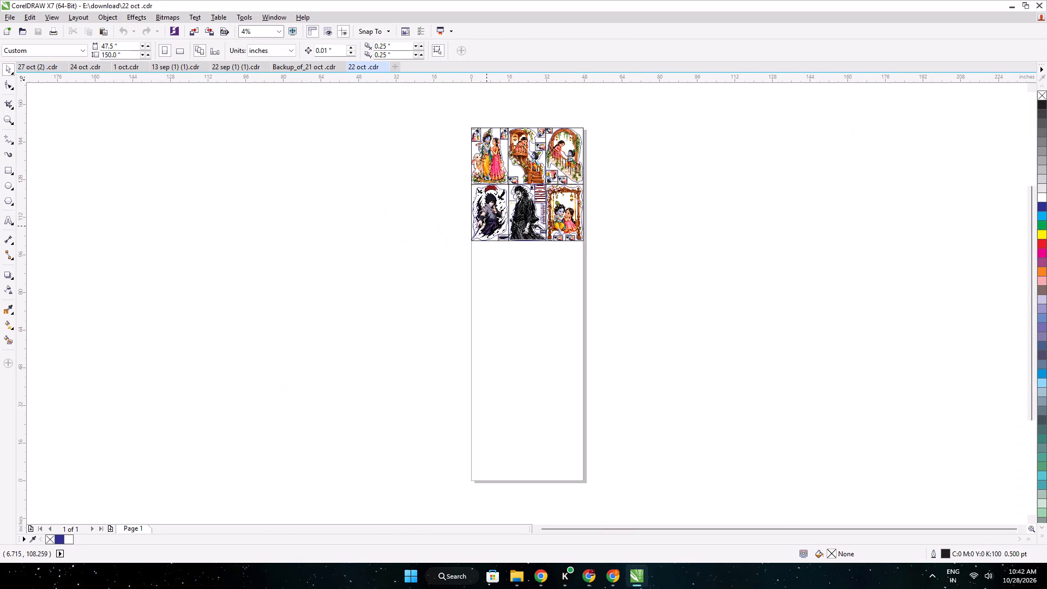
pyautogui.scroll(3, 504, 199)
pyautogui.middleClick(594, 187)
pyautogui.scroll(-2, 594, 187)
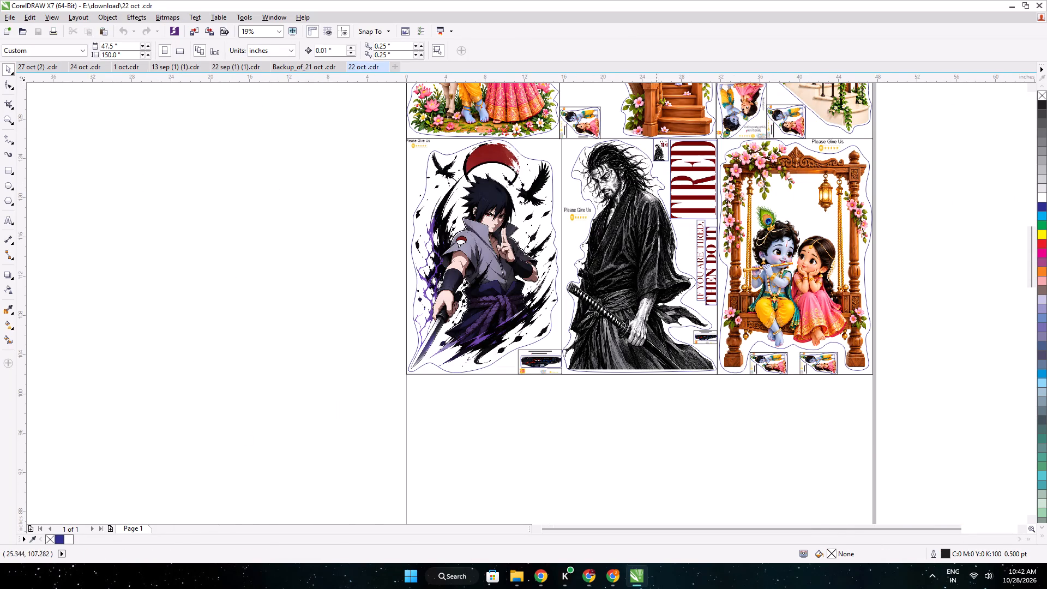
pyautogui.moveTo(715, 378); pyautogui.dragTo(664, 390)
pyautogui.moveTo(721, 386); pyautogui.dragTo(564, 133)
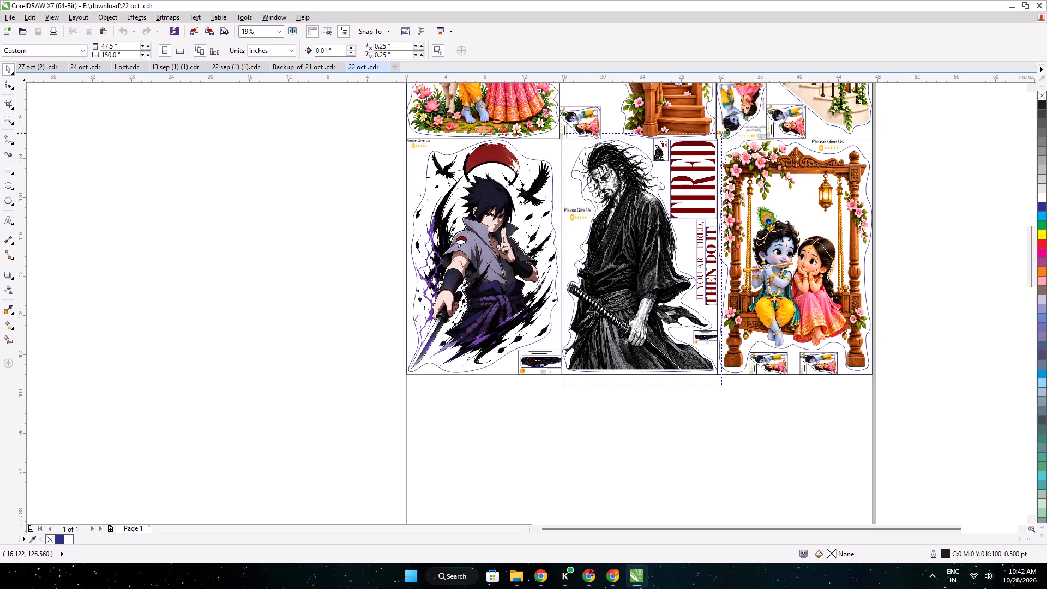
pyautogui.moveTo(564, 133); pyautogui.dragTo(560, 136)
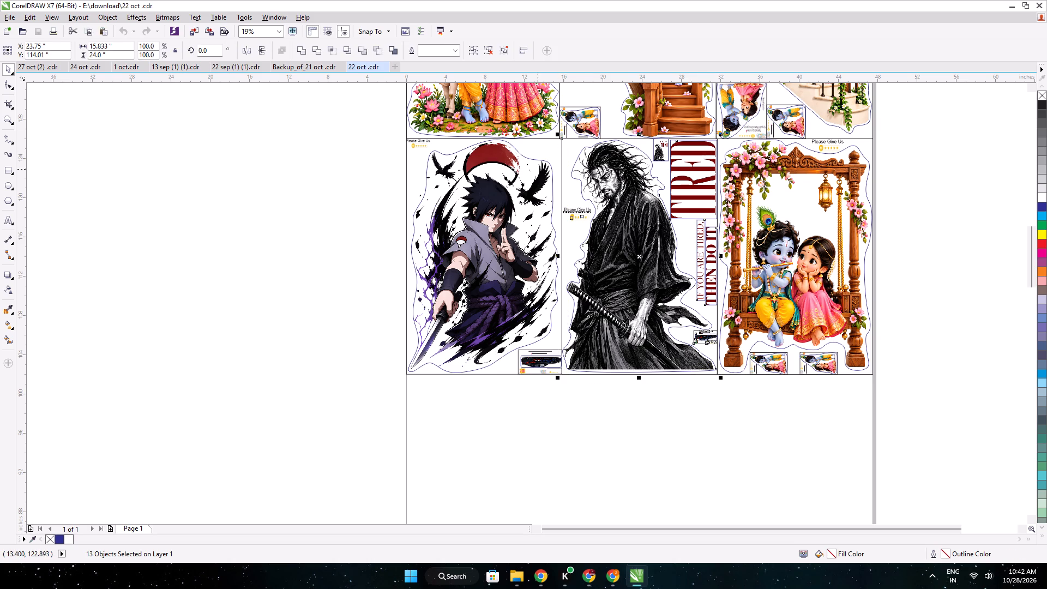
pyautogui.hotkey('ctrl', 'c')
# Paste the samurai sticker into 27 oct (2) .cdr and move it to the empty area below the Lamborghini row.
pyautogui.click(44, 69)
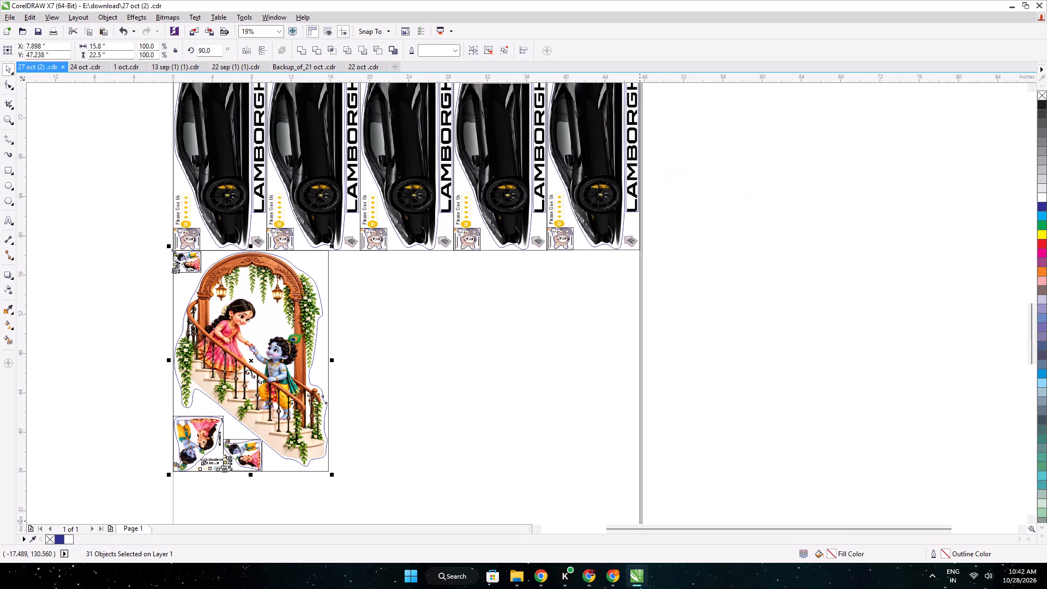
pyautogui.hotkey('ctrl', 'v')
pyautogui.scroll(-1, 50, 205)
pyautogui.moveTo(69, 206); pyautogui.dragTo(174, 221, button='middle')
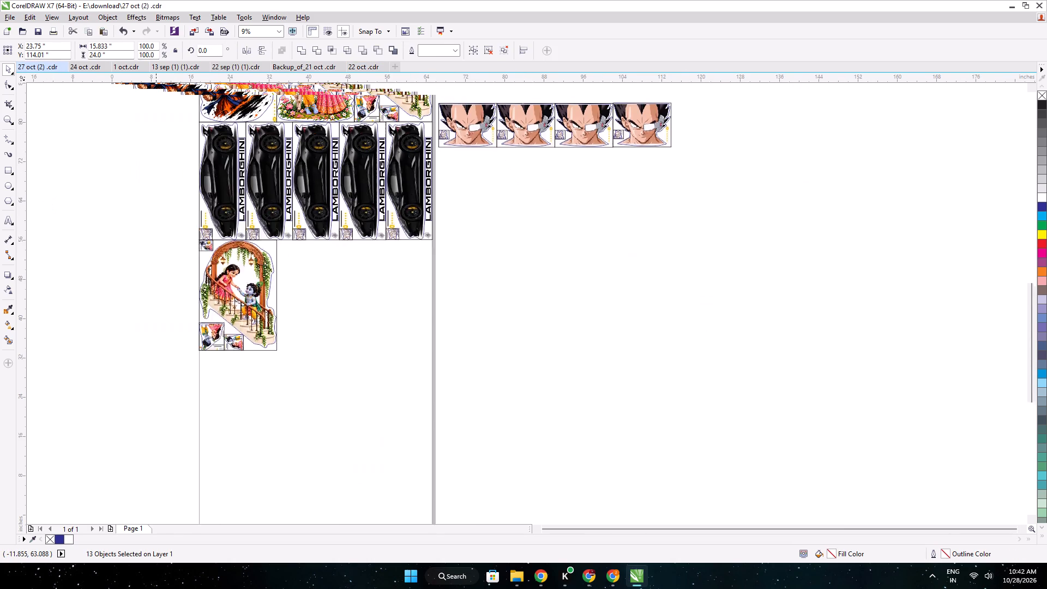
pyautogui.moveTo(174, 221); pyautogui.dragTo(311, 256, button='middle')
pyautogui.scroll(-1, 344, 219)
pyautogui.moveTo(407, 106); pyautogui.dragTo(422, 251)
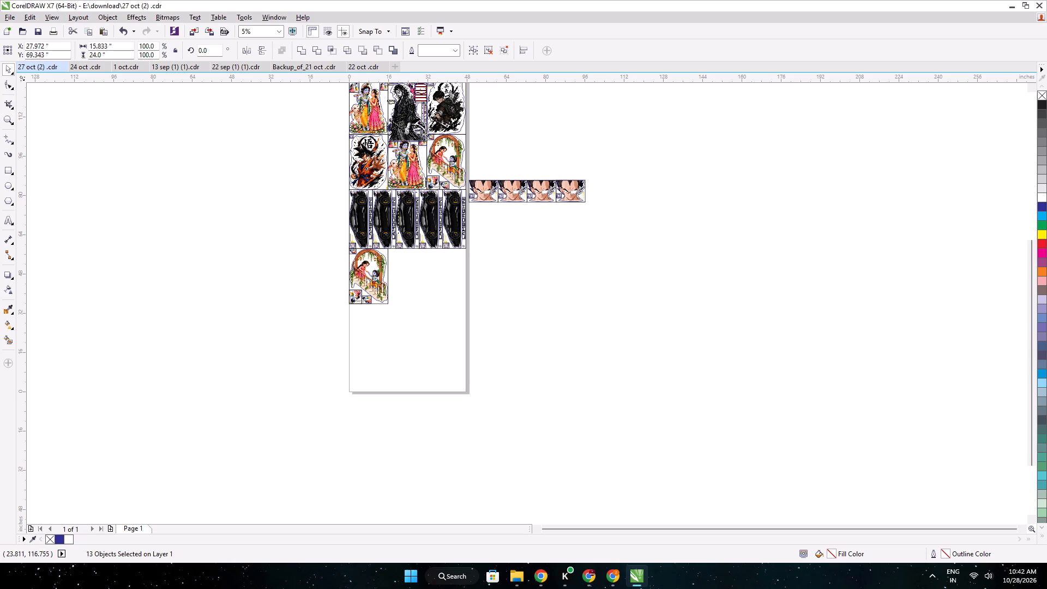
pyautogui.moveTo(422, 251); pyautogui.dragTo(440, 316)
# Set the pasted samurai sticker's height to 22.5 in.
pyautogui.doubleClick(94, 56)
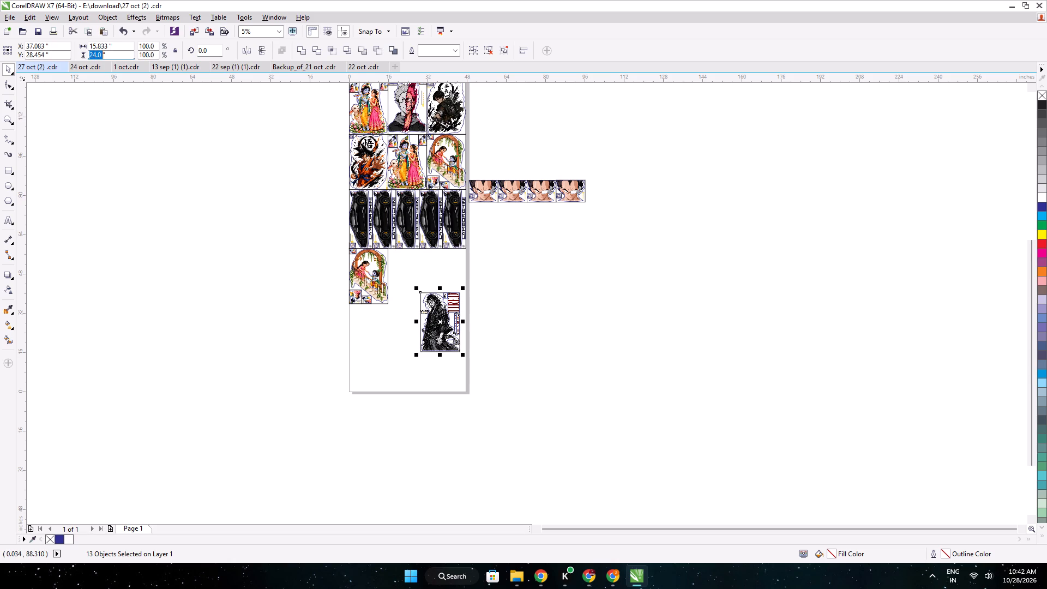
pyautogui.write('22')
pyautogui.write('3.5')
pyautogui.press('BackSpace')
pyautogui.press('BackSpace')
pyautogui.press('BackSpace')
pyautogui.press('.')
pyautogui.press('5')
pyautogui.press('Return')
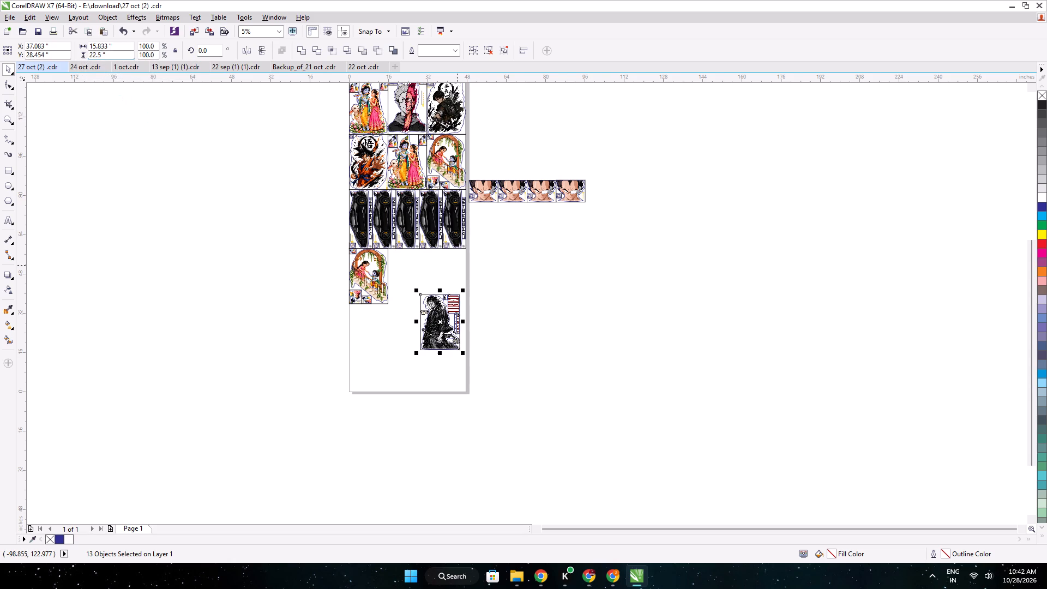
# Move the samurai sticker up against the Lamborghini row, directly beside the arched-staircase sticker's right edge.
pyautogui.scroll(1, 457, 297)
pyautogui.moveTo(442, 315); pyautogui.dragTo(382, 234)
pyautogui.scroll(1, 336, 207)
pyautogui.moveTo(354, 247); pyautogui.dragTo(344, 233)
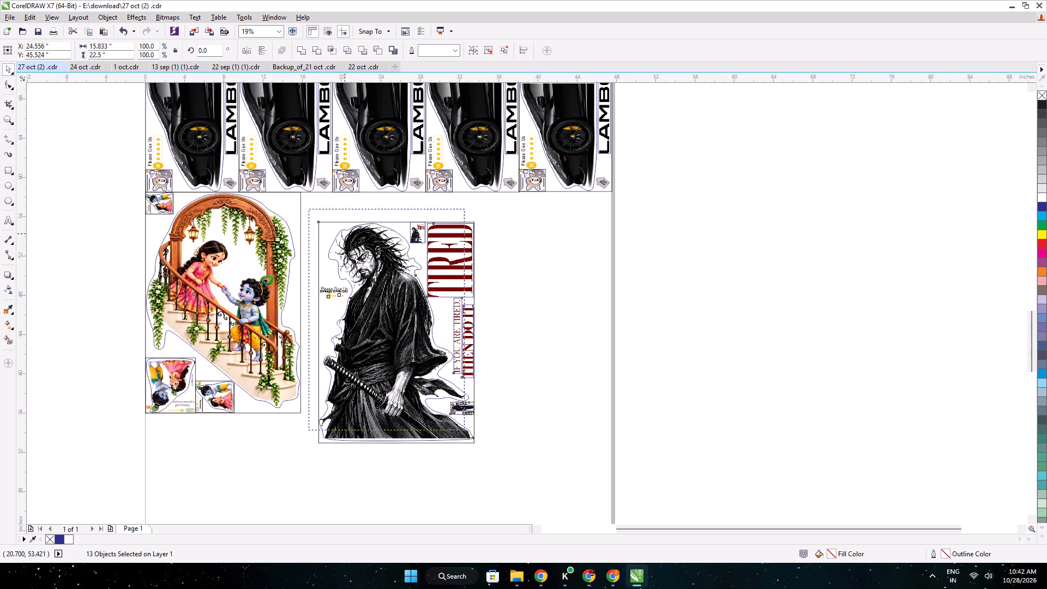
pyautogui.moveTo(344, 233); pyautogui.dragTo(338, 221)
pyautogui.scroll(2, 316, 206)
pyautogui.moveTo(303, 211); pyautogui.dragTo(297, 194)
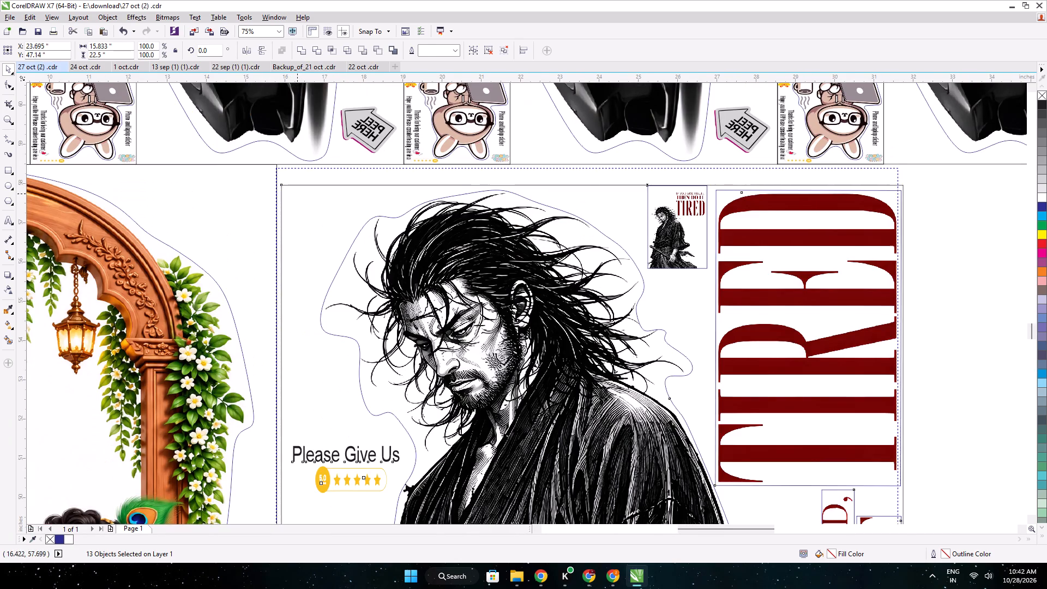
pyautogui.moveTo(297, 194); pyautogui.dragTo(297, 190)
# Nudge the samurai sticker 0.02 in up and 0.02 in right to align its borders with the neighbouring stickers.
pyautogui.scroll(1, 282, 176)
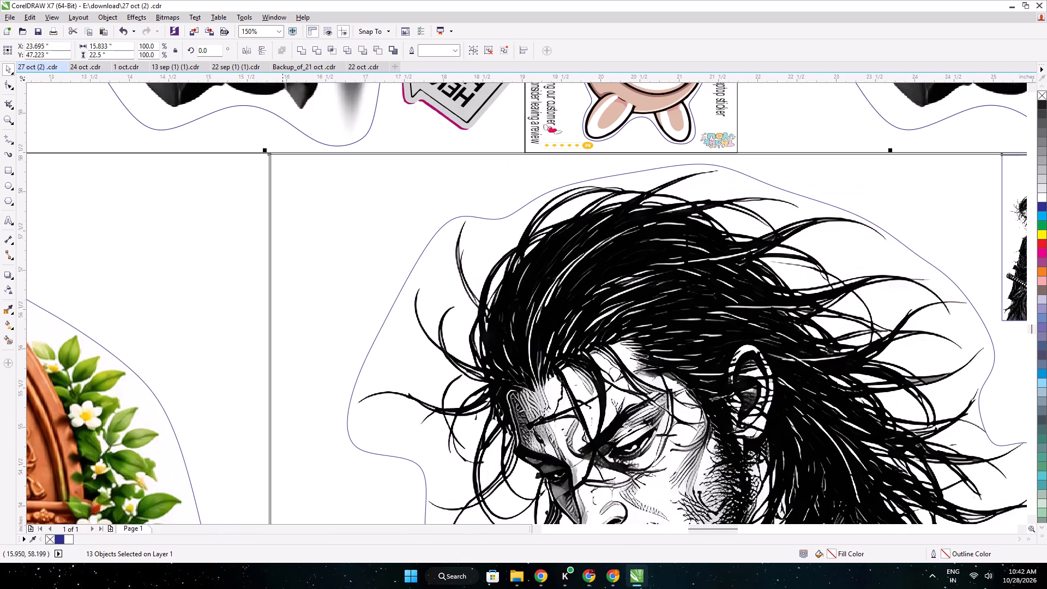
pyautogui.scroll(1, 274, 157)
pyautogui.press('Up')
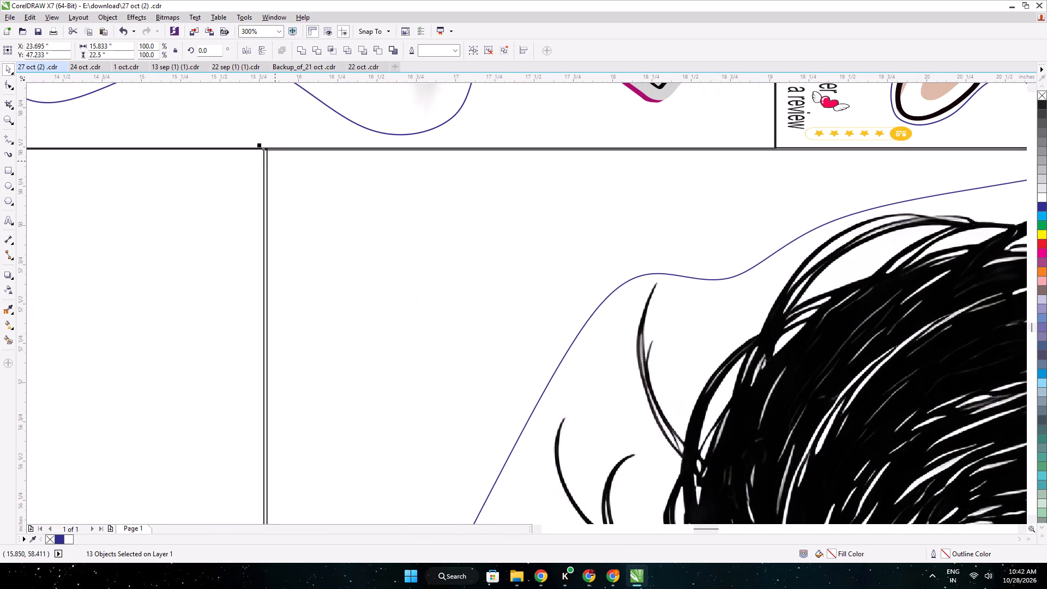
pyautogui.press('Up')
pyautogui.press('Right')
pyautogui.press('Right')
pyautogui.scroll(-3, 275, 161)
pyautogui.scroll(-1, 386, 173)
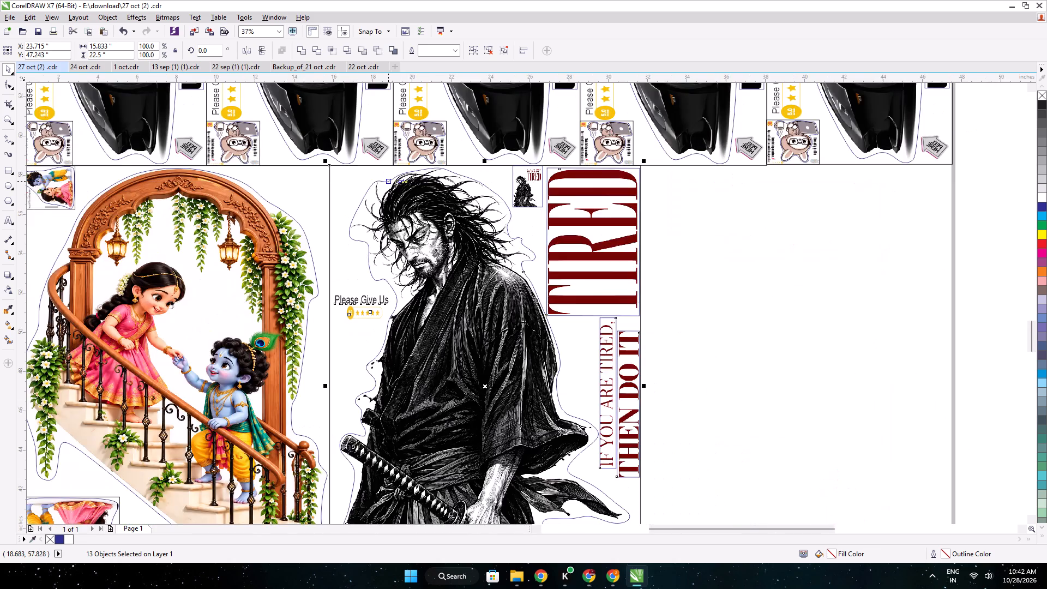
pyautogui.scroll(-1, 386, 179)
pyautogui.moveTo(366, 208); pyautogui.dragTo(419, 166, button='middle')
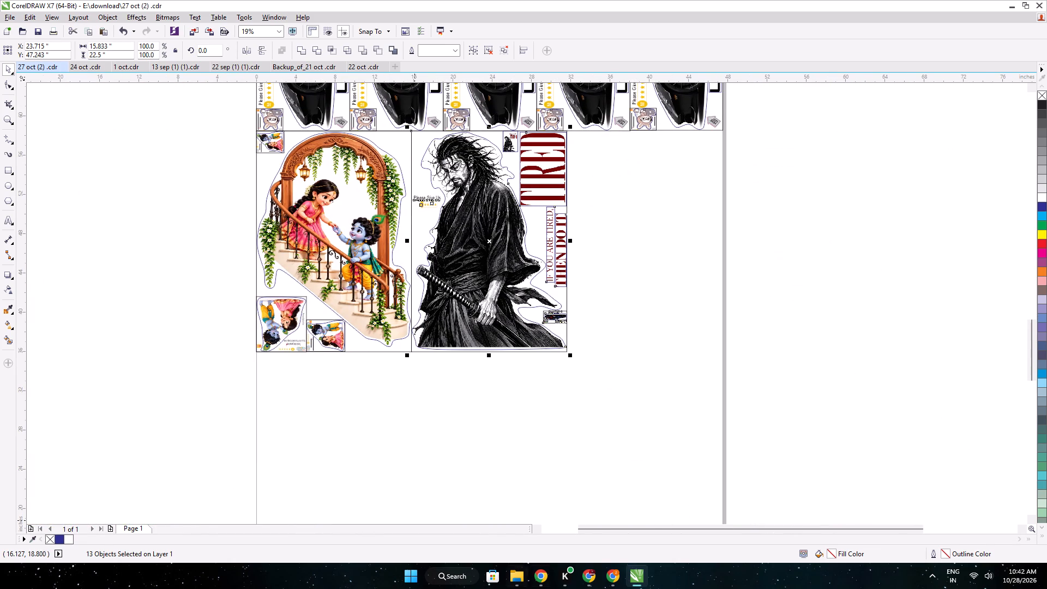
# Download the finished 400% upscale of the Krishna butter-pot image from Img.Upscaler.
pyautogui.click(538, 576)
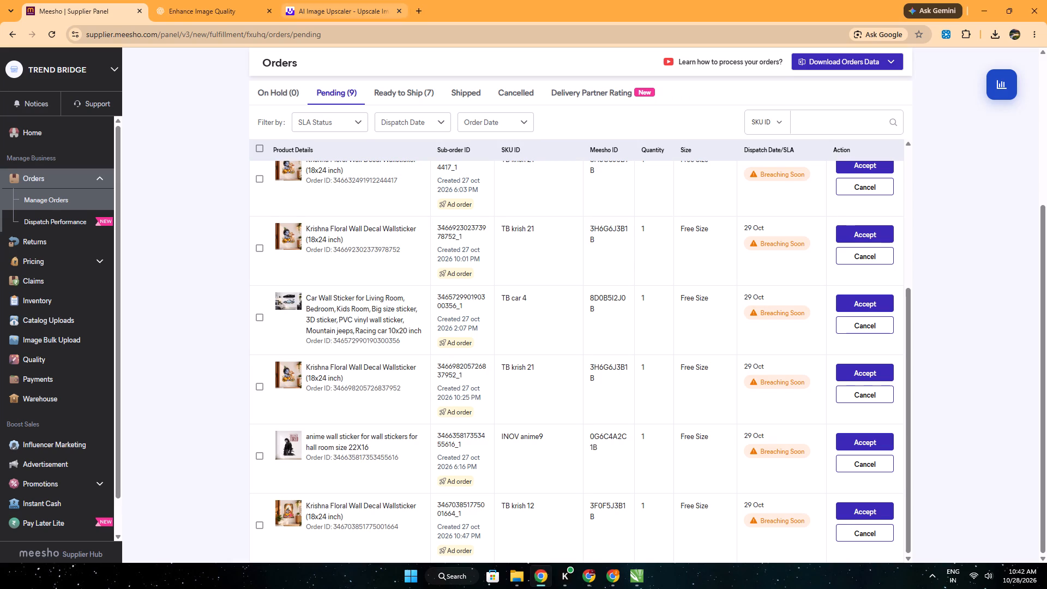
pyautogui.click(347, 1)
pyautogui.click(642, 484)
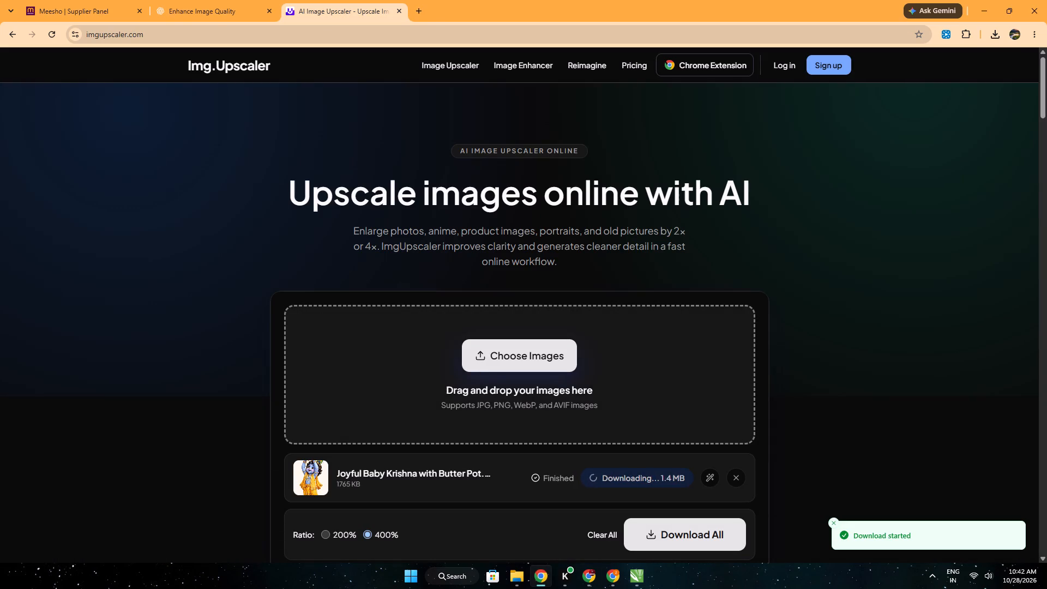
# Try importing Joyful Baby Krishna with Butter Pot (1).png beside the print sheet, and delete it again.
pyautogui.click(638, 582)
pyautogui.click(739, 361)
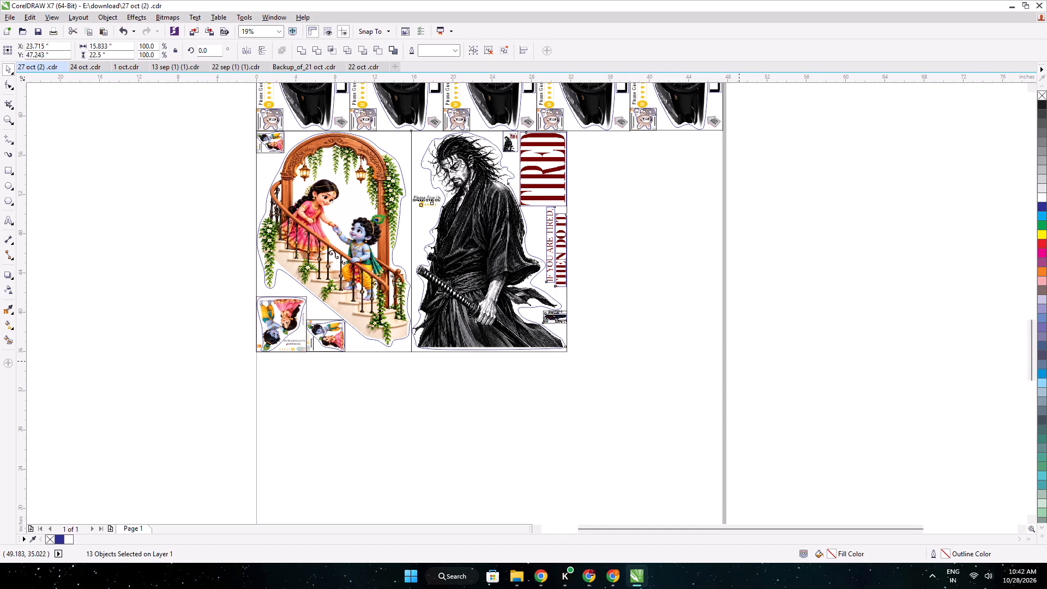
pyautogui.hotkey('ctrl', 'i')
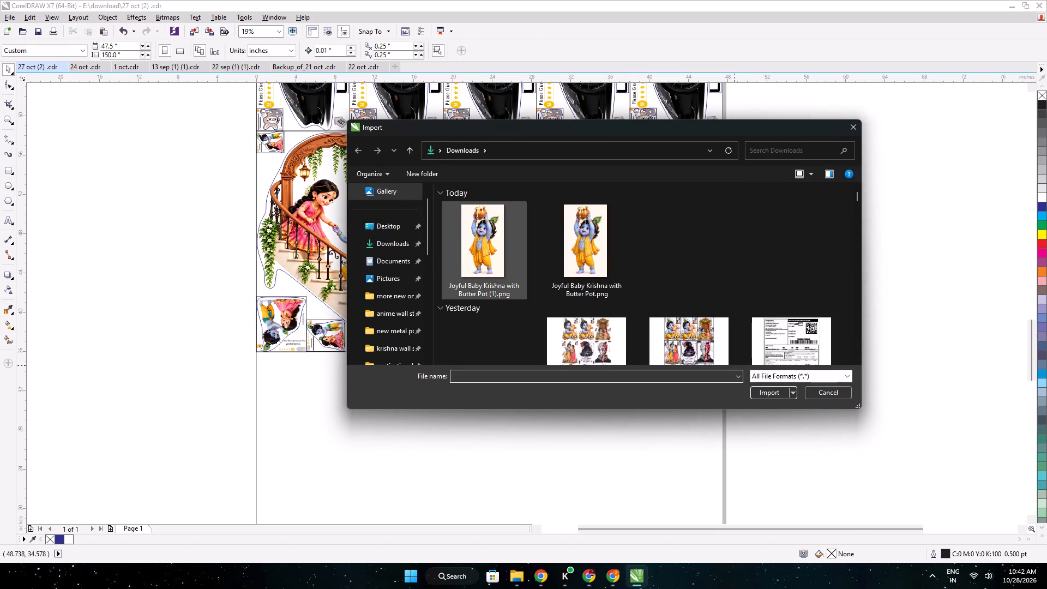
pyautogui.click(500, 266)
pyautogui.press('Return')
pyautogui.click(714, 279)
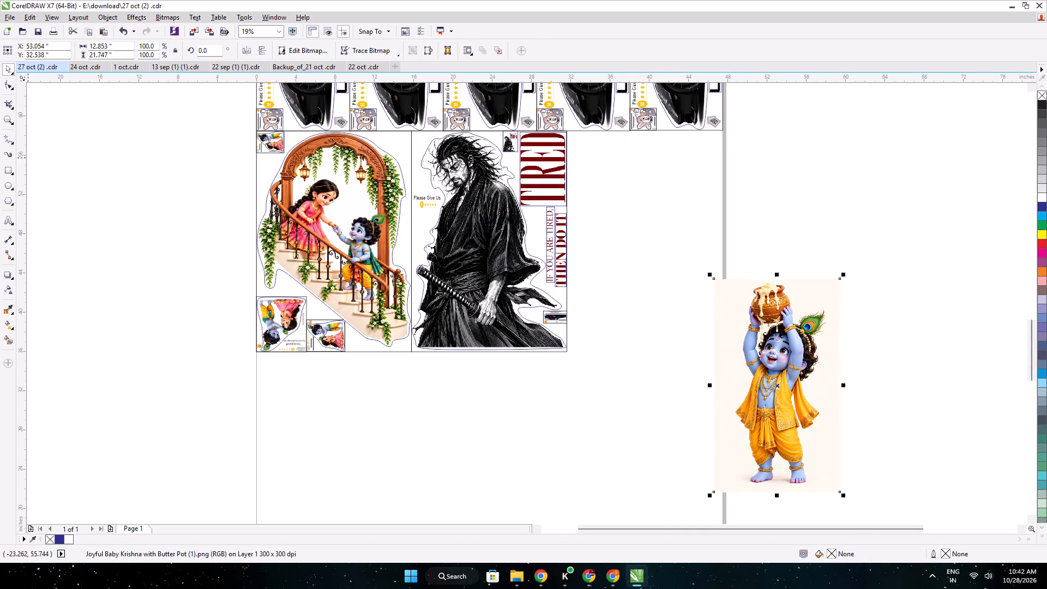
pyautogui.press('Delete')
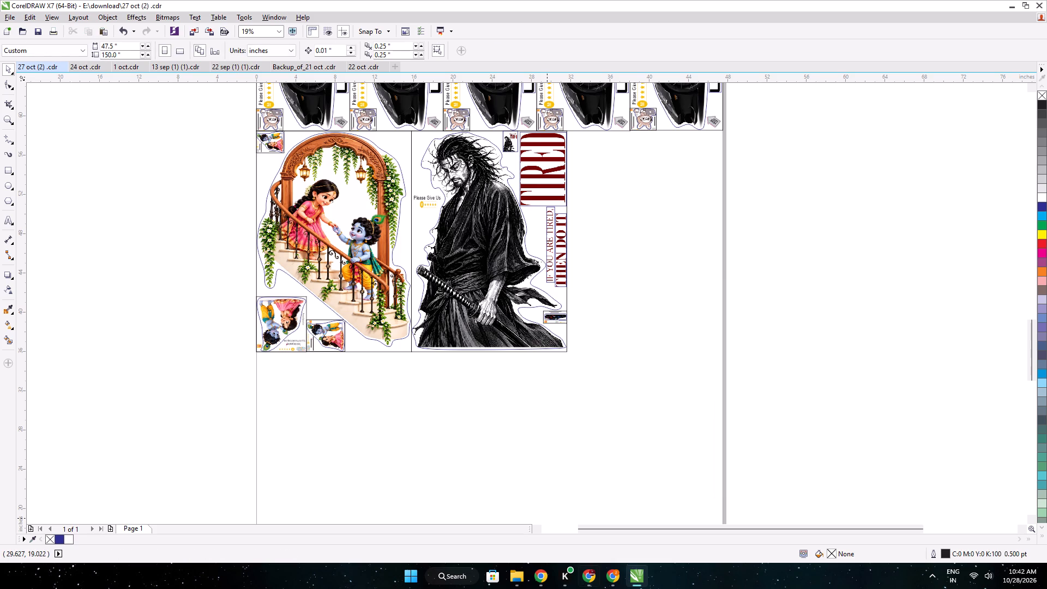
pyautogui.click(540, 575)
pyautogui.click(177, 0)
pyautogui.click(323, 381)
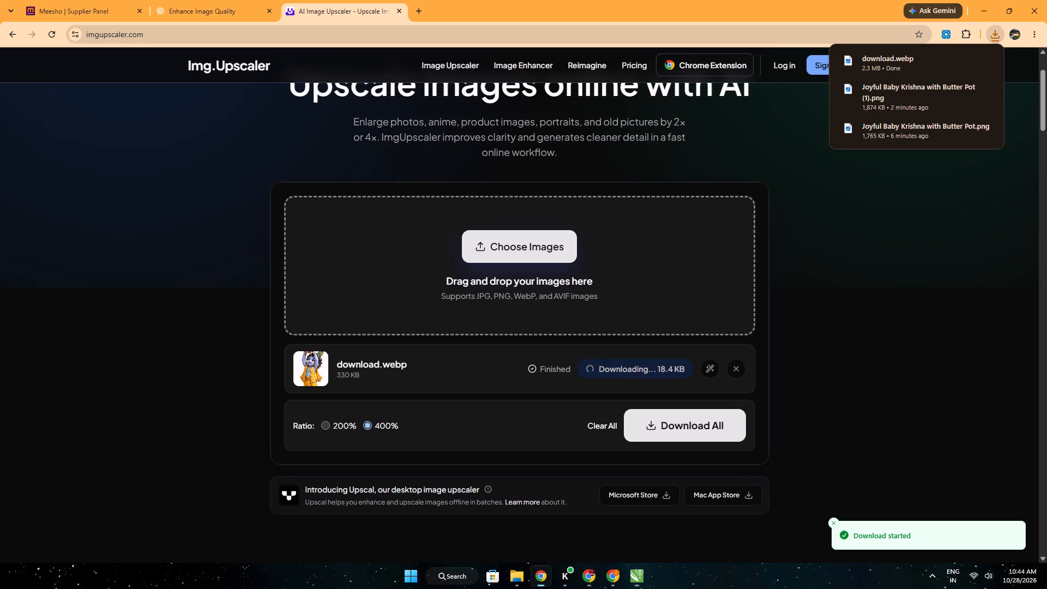
# Switch to CorelDRAW and import download.webp from Downloads onto the empty area beside the print sheet.
pyautogui.click(626, 578)
pyautogui.click(630, 578)
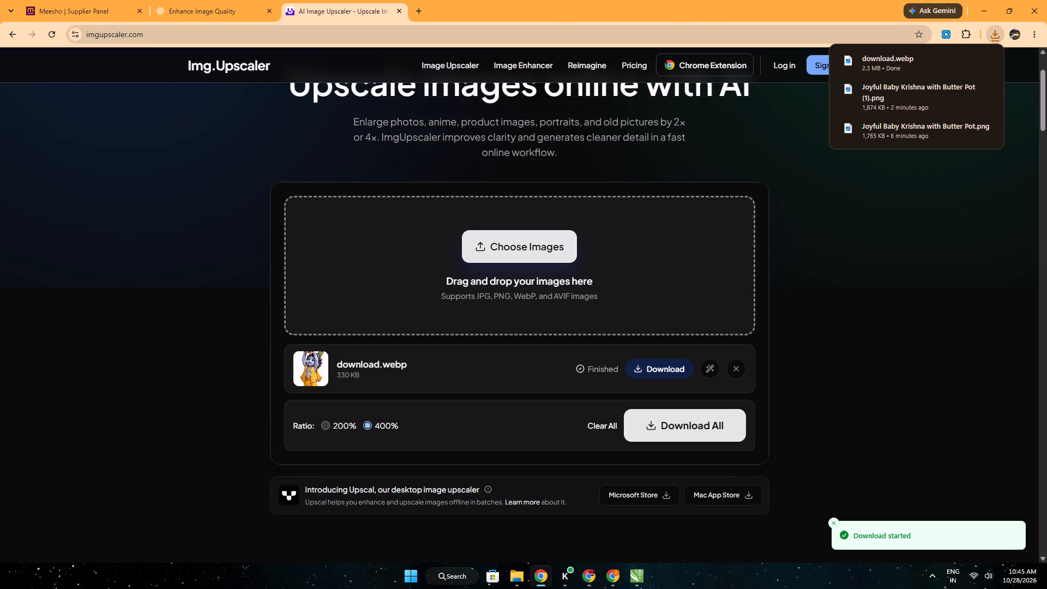
pyautogui.hotkey('ctrl', 'i')
pyautogui.click(483, 227)
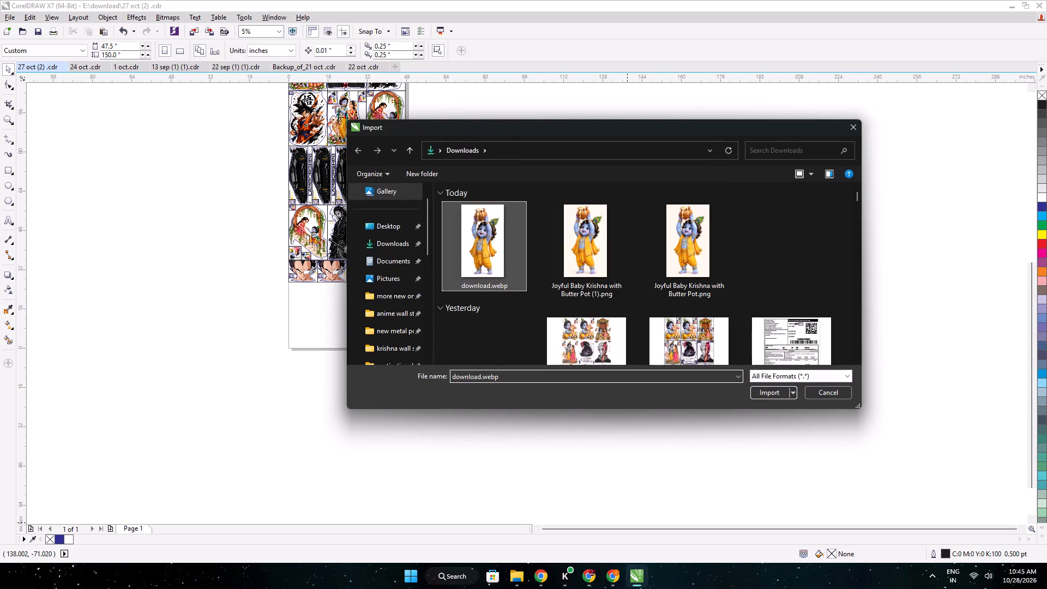
pyautogui.press('Return')
pyautogui.click(625, 239)
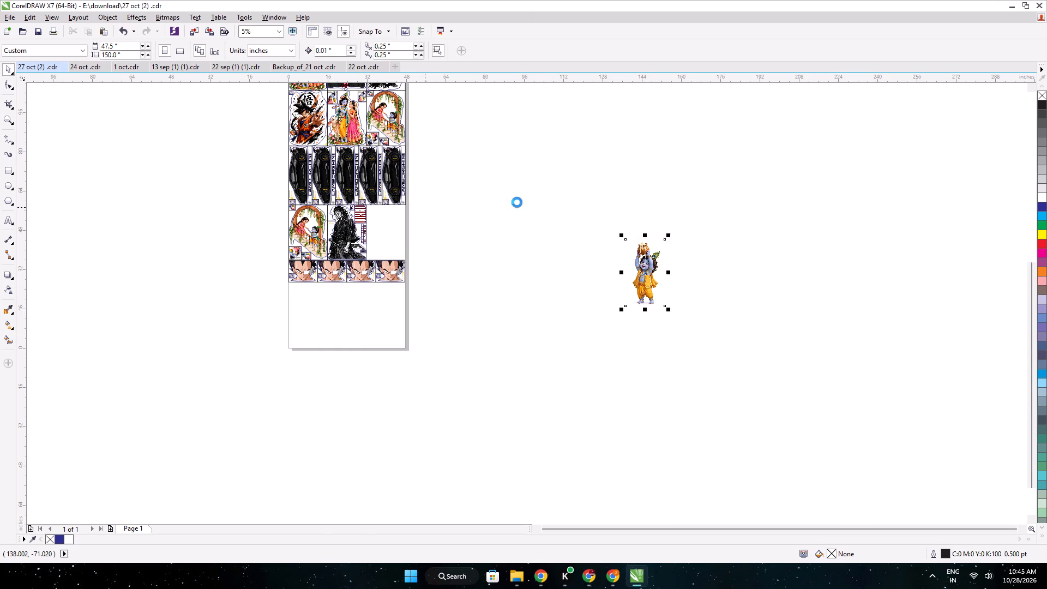
# Start a B-Spline cut line below Krishna's armlet on the side away from the feather, tracing up the raised arm to the hand.
pyautogui.click(13, 143)
pyautogui.click(43, 189)
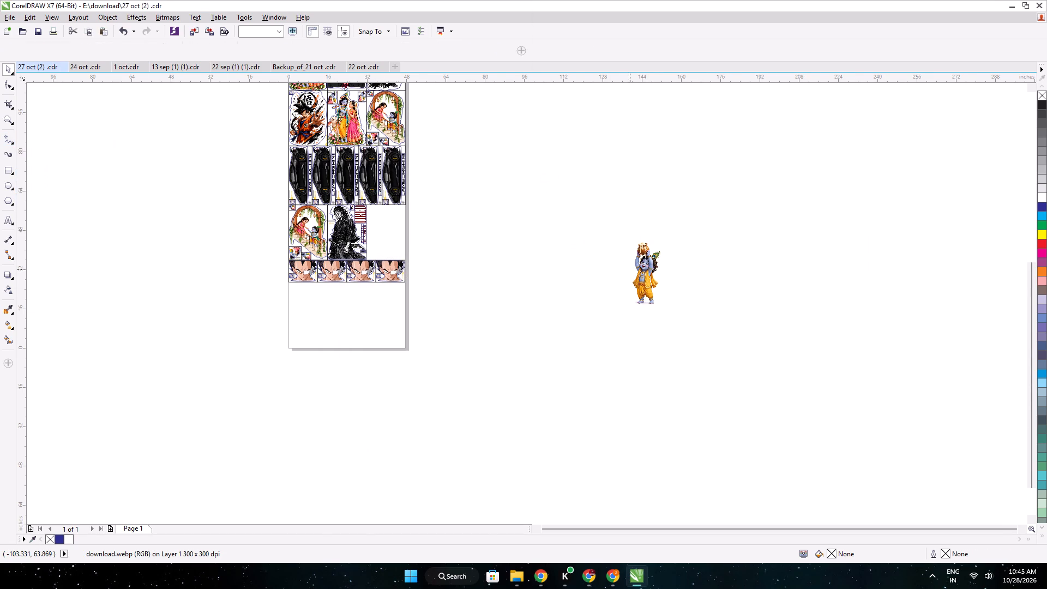
pyautogui.scroll(3, 630, 269)
pyautogui.click(643, 294)
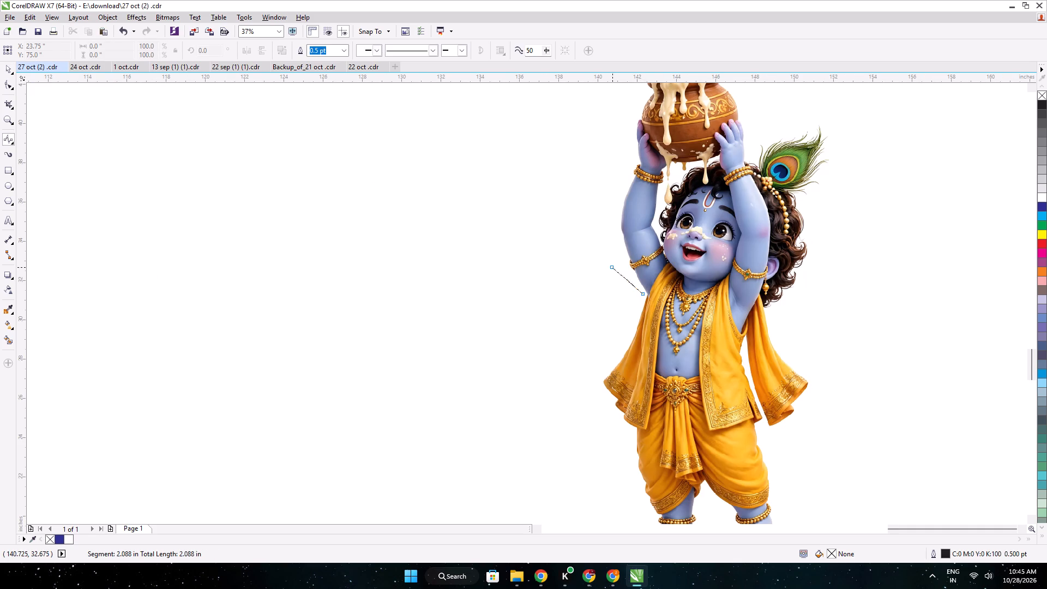
pyautogui.moveTo(623, 261); pyautogui.dragTo(622, 254)
pyautogui.click(614, 222)
pyautogui.click(621, 189)
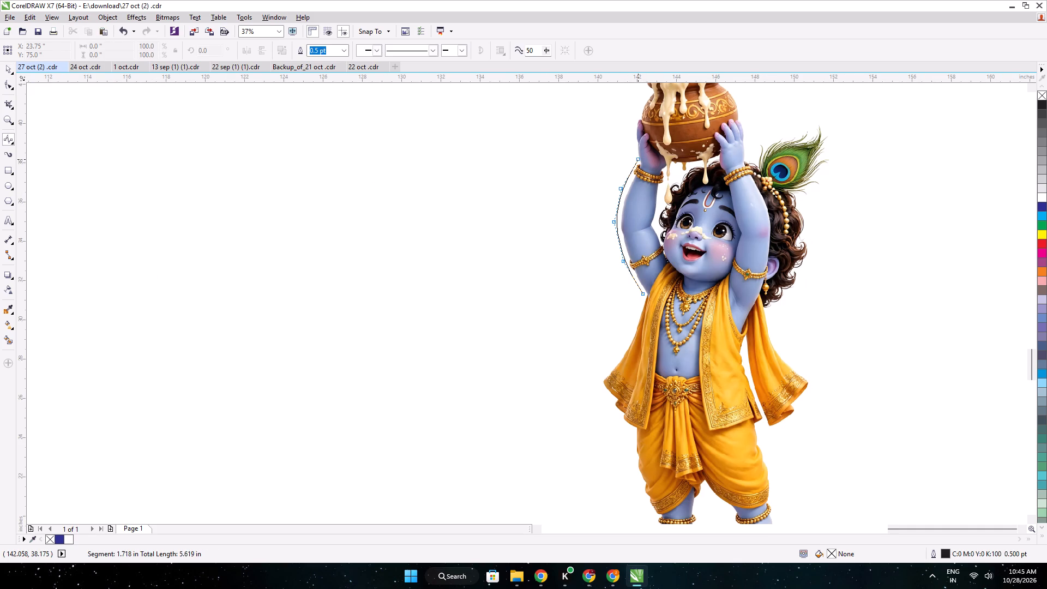
pyautogui.click(637, 158)
pyautogui.click(634, 133)
# Continue the B-Spline cut line over the butter pot and down past the hand on the feather side.
pyautogui.moveTo(636, 128); pyautogui.dragTo(637, 327, button='middle')
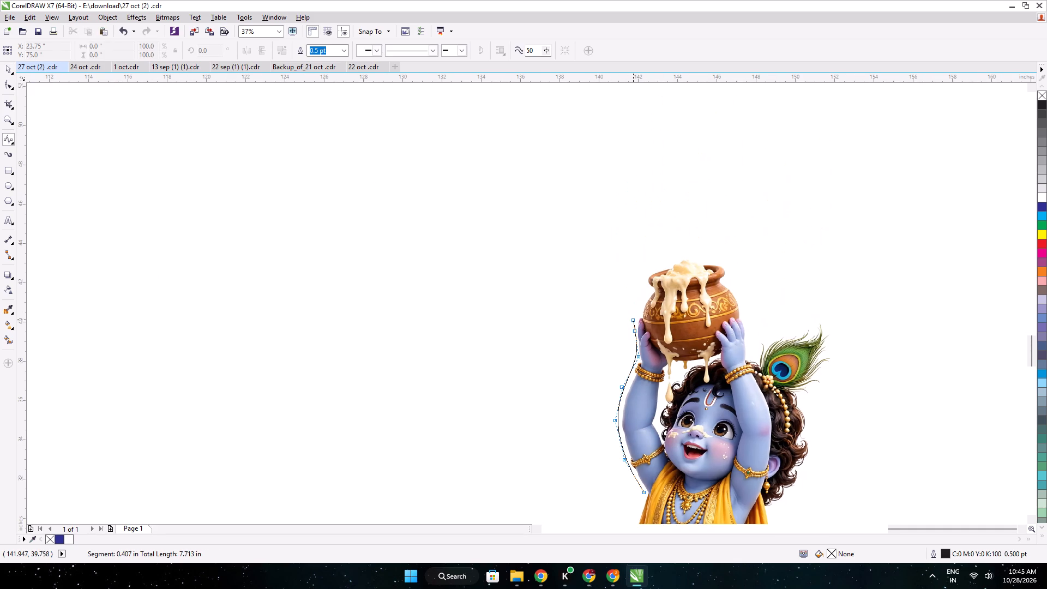
pyautogui.click(631, 312)
pyautogui.click(649, 294)
pyautogui.click(641, 280)
pyautogui.moveTo(645, 261); pyautogui.dragTo(656, 260)
pyautogui.click(703, 254)
pyautogui.click(726, 260)
pyautogui.click(729, 274)
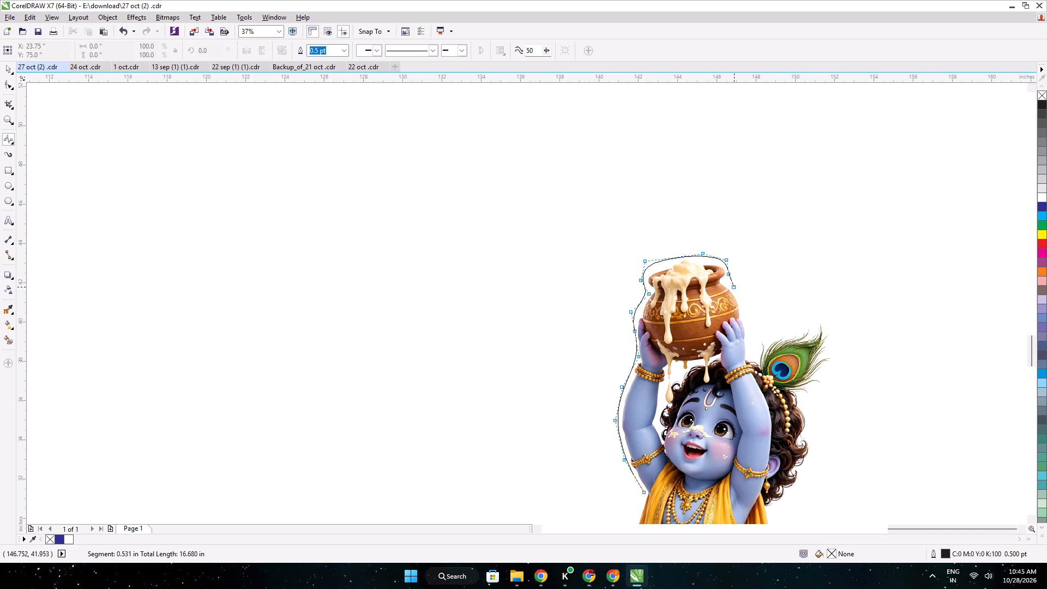
pyautogui.moveTo(734, 289); pyautogui.dragTo(753, 303)
pyautogui.click(749, 318)
pyautogui.click(749, 342)
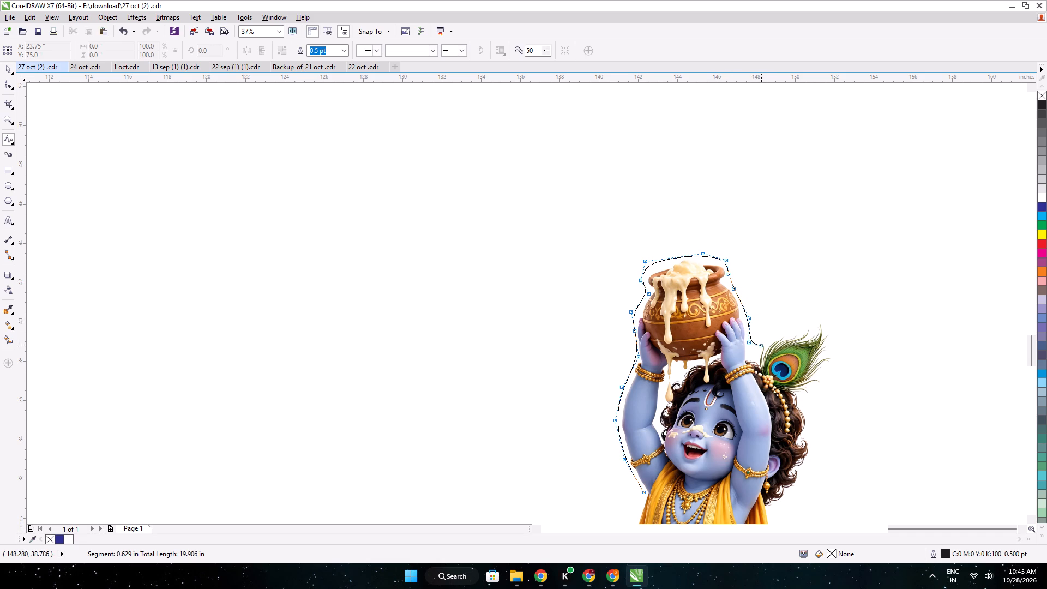
# Continue the cut line around the peacock feather with a small margin, down to where it meets the hair.
pyautogui.click(761, 345)
pyautogui.click(774, 333)
pyautogui.click(801, 326)
pyautogui.click(820, 320)
pyautogui.click(831, 325)
pyautogui.moveTo(833, 358); pyautogui.dragTo(832, 366)
pyautogui.click(814, 397)
pyautogui.moveTo(804, 401); pyautogui.dragTo(808, 411)
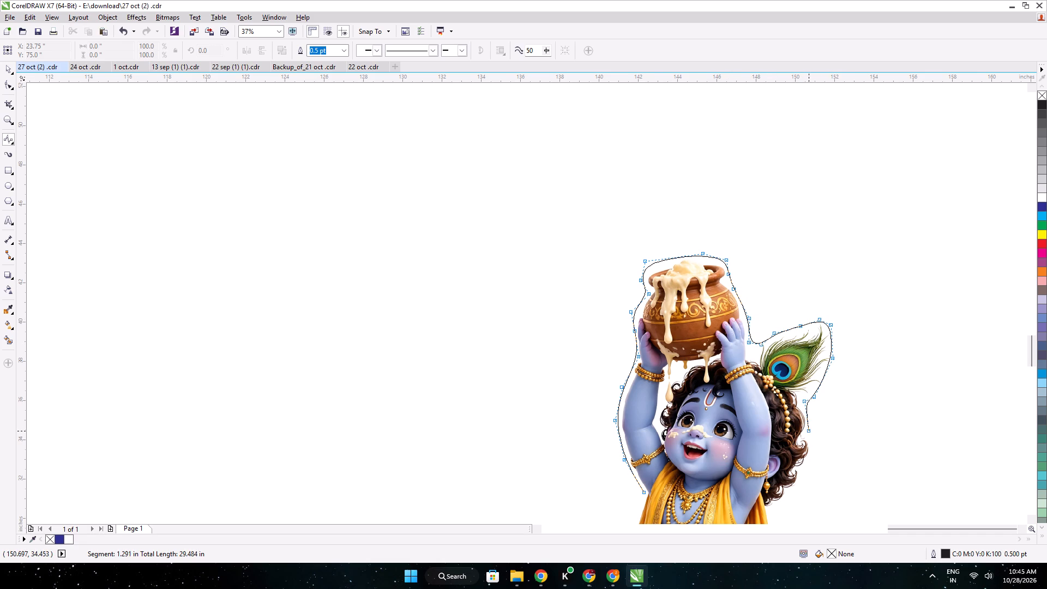
# Continue the cut line along the outer edge of Krishna's curly hair to the top of the hanging shawl.
pyautogui.click(809, 431)
pyautogui.moveTo(812, 430); pyautogui.dragTo(678, 304, button='middle')
pyautogui.click(681, 320)
pyautogui.click(676, 345)
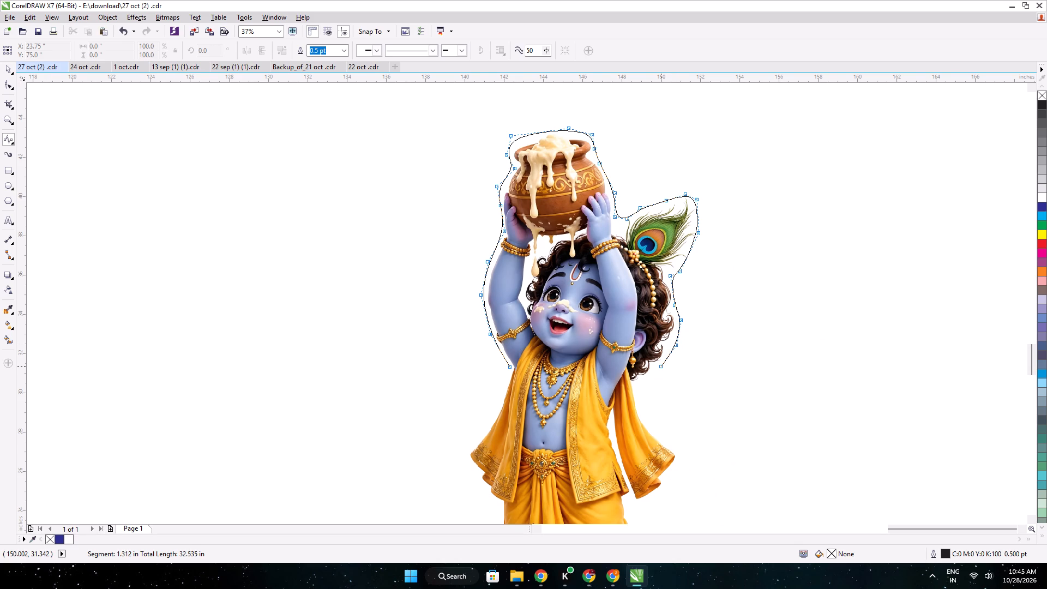
pyautogui.click(661, 367)
pyautogui.click(648, 384)
pyautogui.click(639, 387)
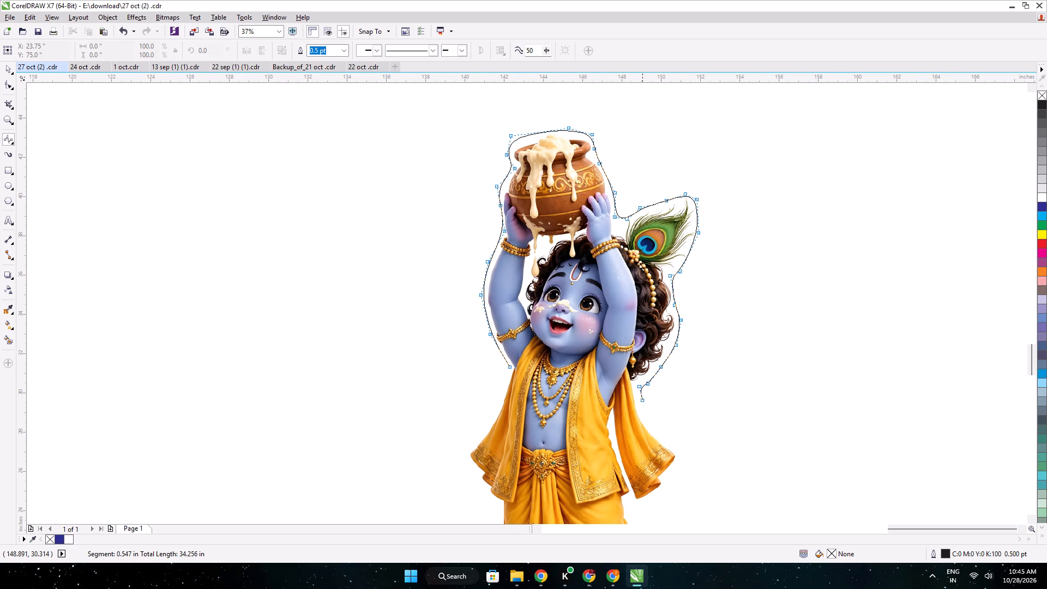
# Continue the cut line down the hanging shawl, around its pointed corner and back under its hem to the dhoti.
pyautogui.click(641, 411)
pyautogui.click(656, 434)
pyautogui.click(677, 446)
pyautogui.moveTo(676, 438); pyautogui.dragTo(538, 304, button='middle')
pyautogui.click(542, 323)
pyautogui.click(531, 340)
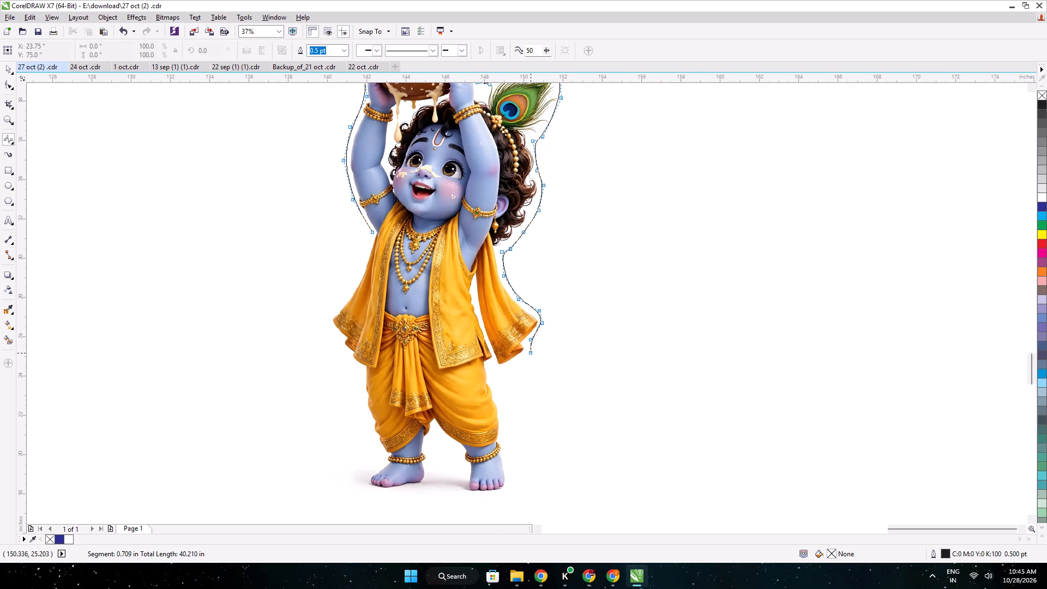
pyautogui.click(531, 355)
pyautogui.moveTo(514, 365); pyautogui.dragTo(507, 368)
pyautogui.click(494, 369)
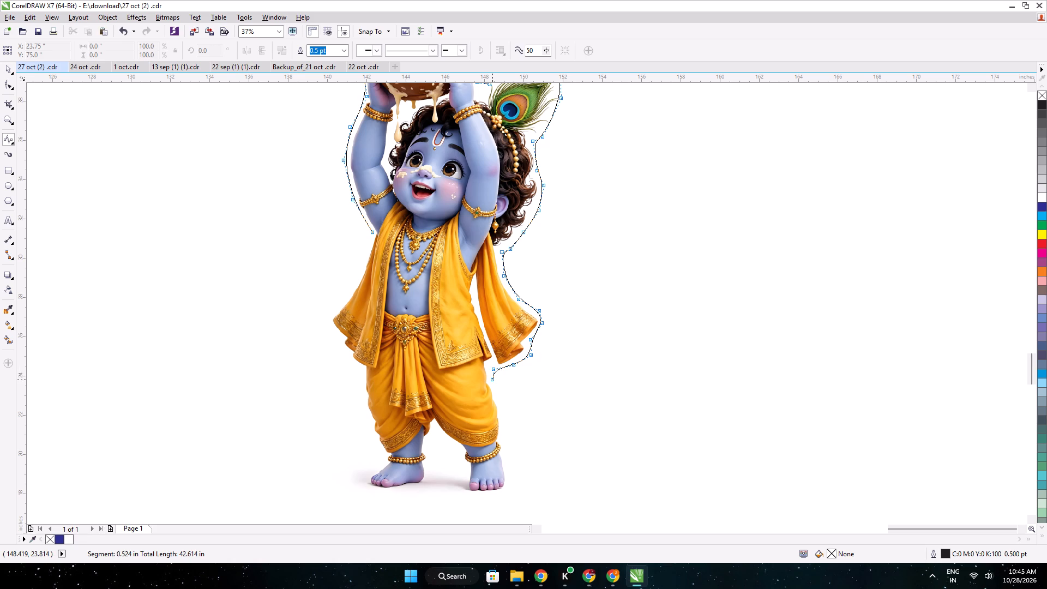
# Continue the cut line down the outer side of the dhoti and past the anklet to the foot on the feather side.
pyautogui.click(491, 378)
pyautogui.click(497, 394)
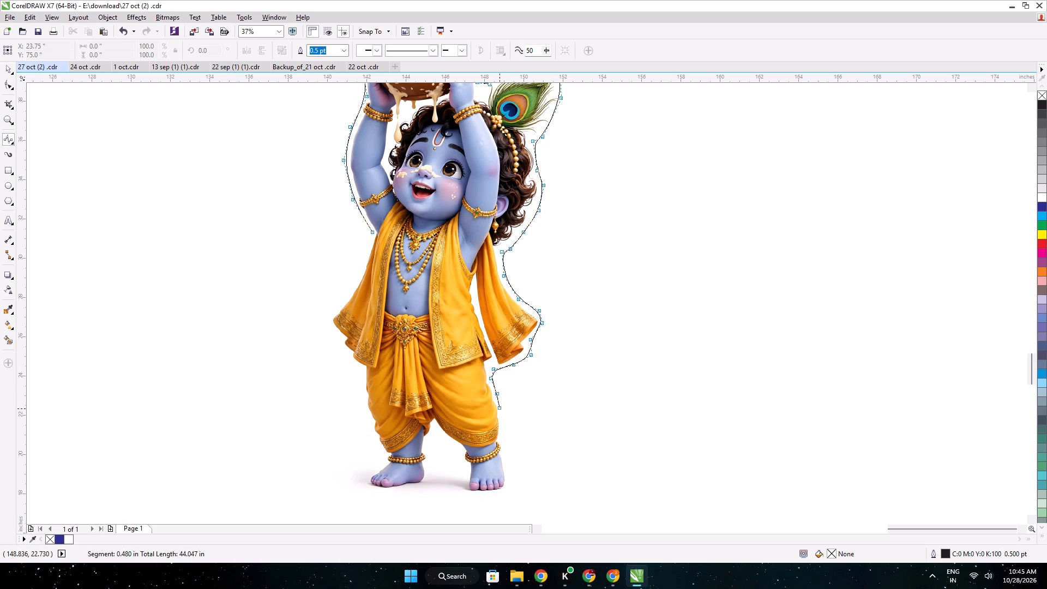
pyautogui.click(500, 410)
pyautogui.click(501, 423)
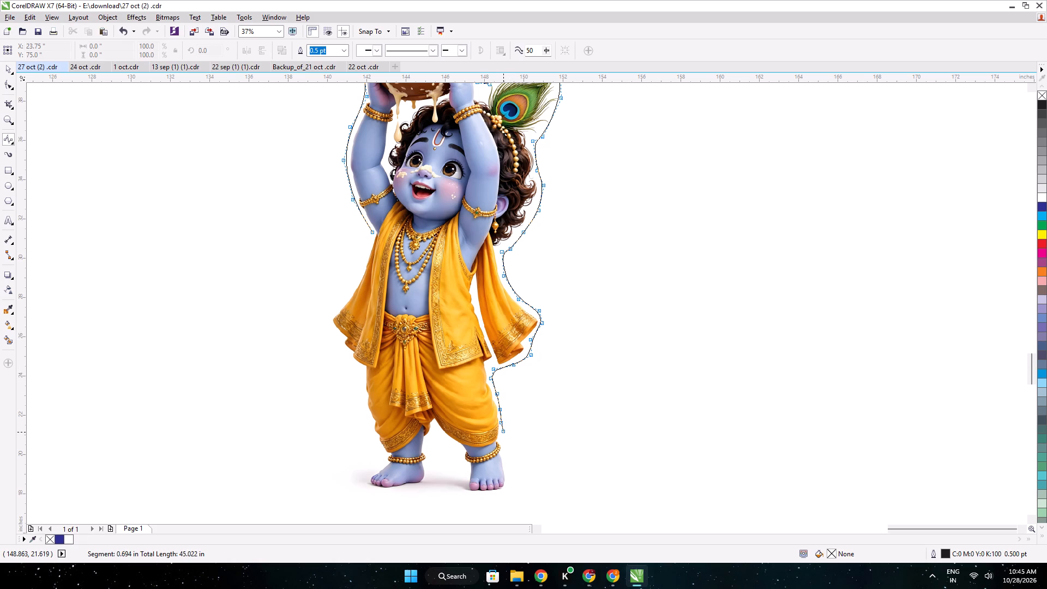
pyautogui.click(503, 438)
pyautogui.click(510, 450)
pyautogui.click(507, 466)
pyautogui.click(512, 480)
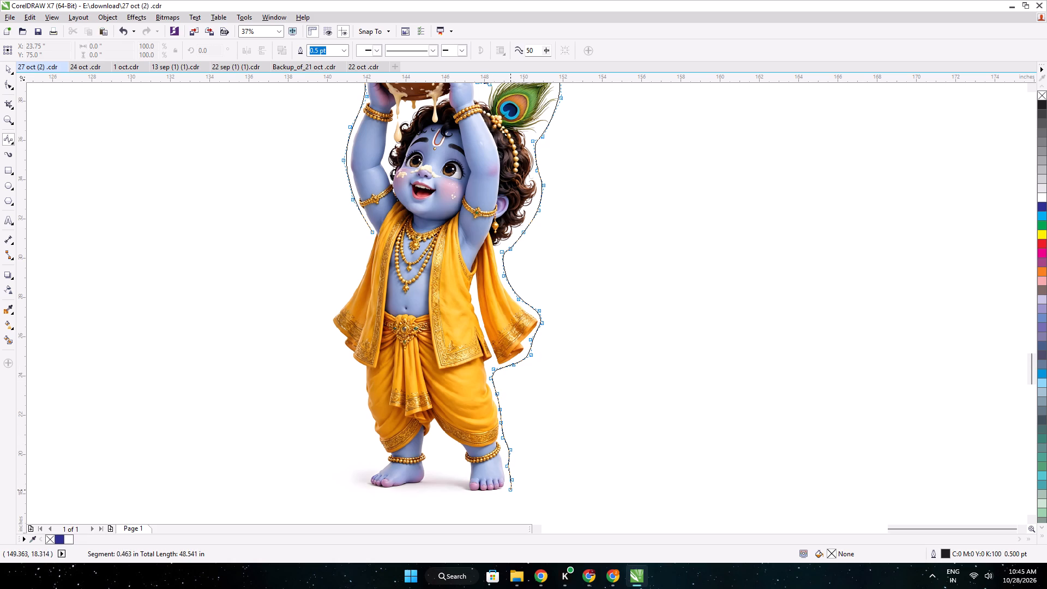
# Continue the cut line under the feather-side foot, then up and over the gap between the legs.
pyautogui.click(510, 491)
pyautogui.click(488, 500)
pyautogui.moveTo(472, 495); pyautogui.dragTo(467, 494)
pyautogui.click(465, 491)
pyautogui.click(458, 454)
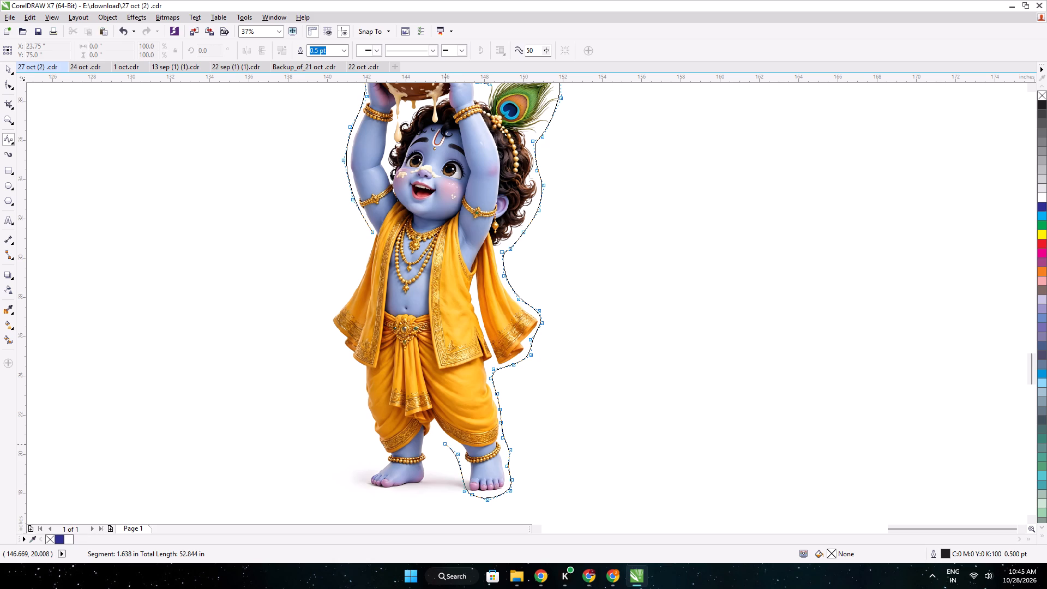
pyautogui.click(445, 444)
pyautogui.click(431, 447)
pyautogui.moveTo(434, 466); pyautogui.dragTo(430, 471)
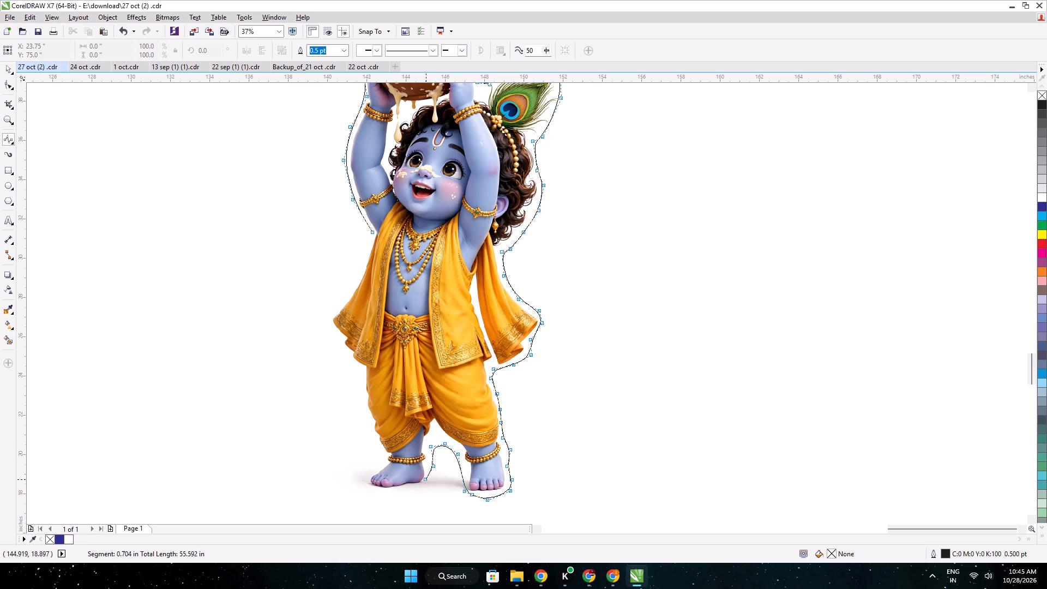
# Continue the cut line beneath the other foot, around its toes and shadow, and back in to the ankle.
pyautogui.click(425, 487)
pyautogui.click(407, 492)
pyautogui.click(381, 490)
pyautogui.click(362, 493)
pyautogui.click(350, 486)
pyautogui.moveTo(359, 463); pyautogui.dragTo(374, 461)
pyautogui.click(384, 461)
# Trace up the remaining side of the dhoti and around the flared shawl corner, closing the cut line at its starting point.
pyautogui.click(366, 431)
pyautogui.click(358, 386)
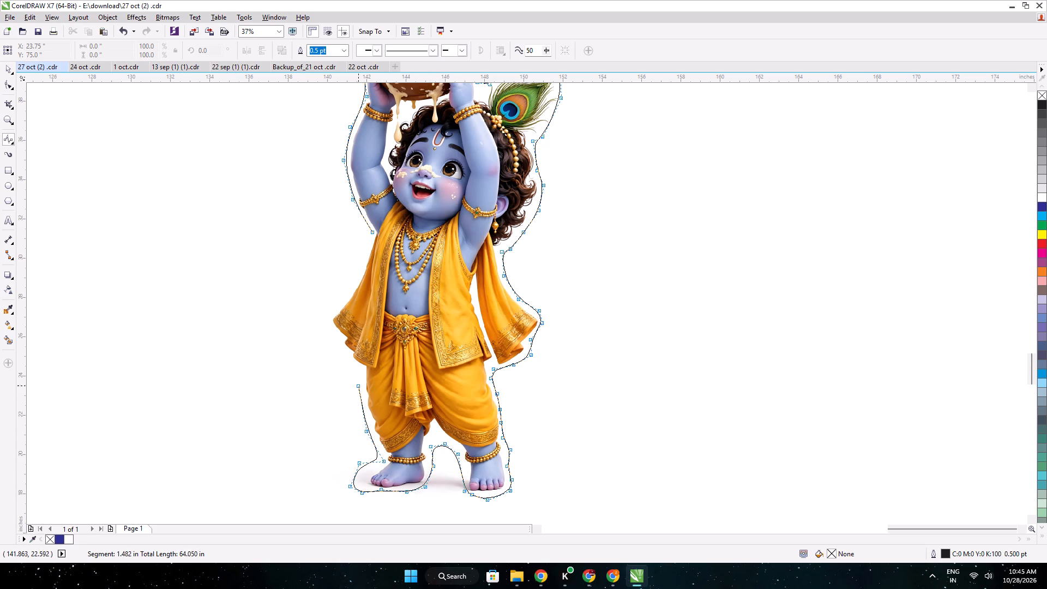
pyautogui.click(353, 369)
pyautogui.click(346, 348)
pyautogui.click(335, 338)
pyautogui.moveTo(326, 327); pyautogui.dragTo(328, 322)
pyautogui.click(335, 303)
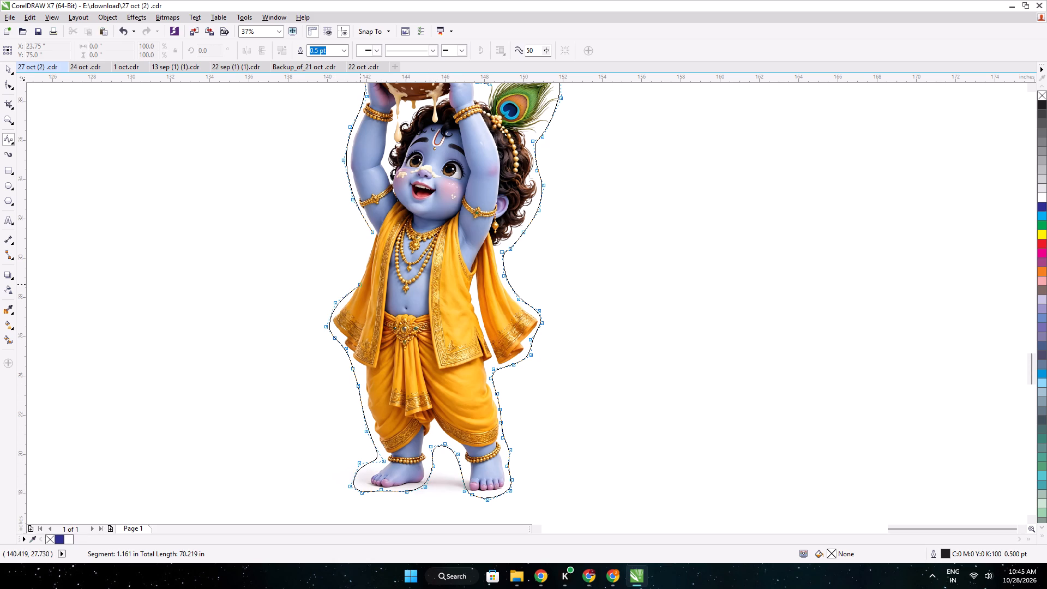
pyautogui.click(361, 274)
pyautogui.click(365, 250)
pyautogui.click(370, 233)
# Select the Krishna image together with the closed outline and intersect them to make a contour-shaped cut-out.
pyautogui.scroll(-2, 371, 233)
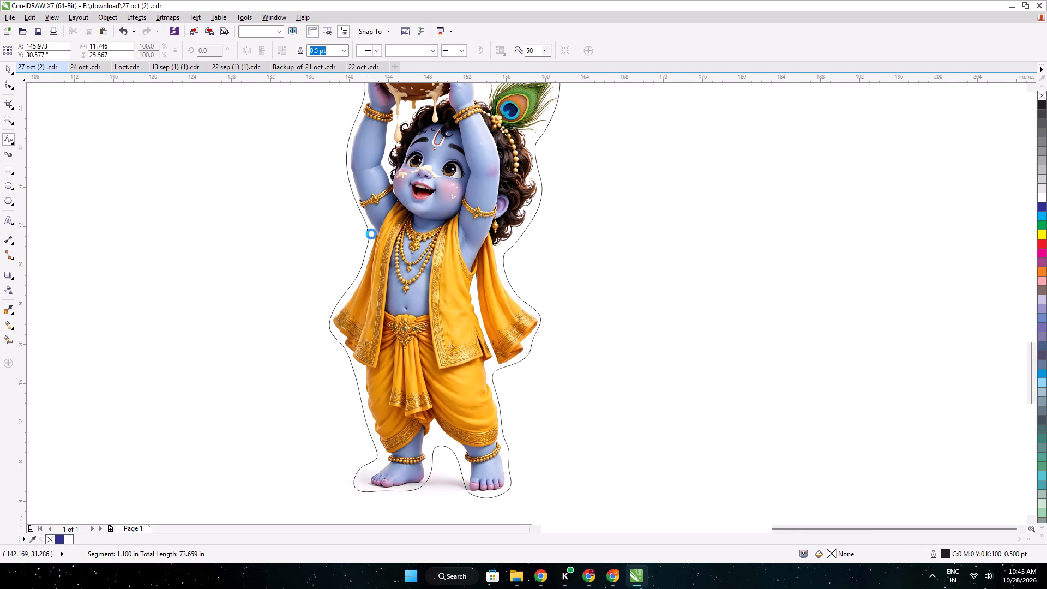
pyautogui.moveTo(374, 236); pyautogui.dragTo(399, 271, button='middle')
pyautogui.click(4, 65)
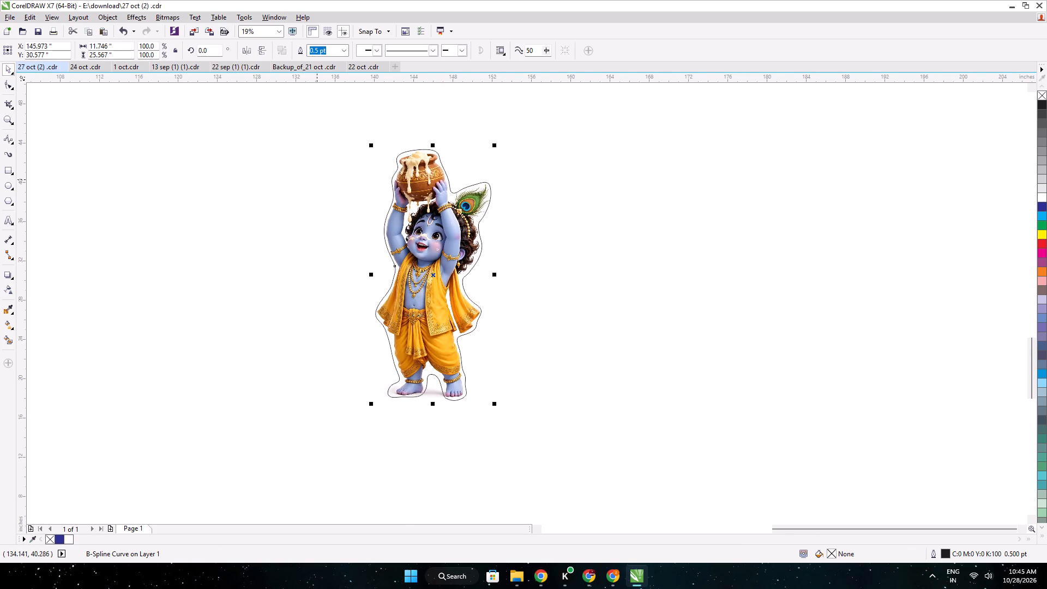
pyautogui.keyDown('shift'); pyautogui.click(376, 177); pyautogui.keyUp('shift')
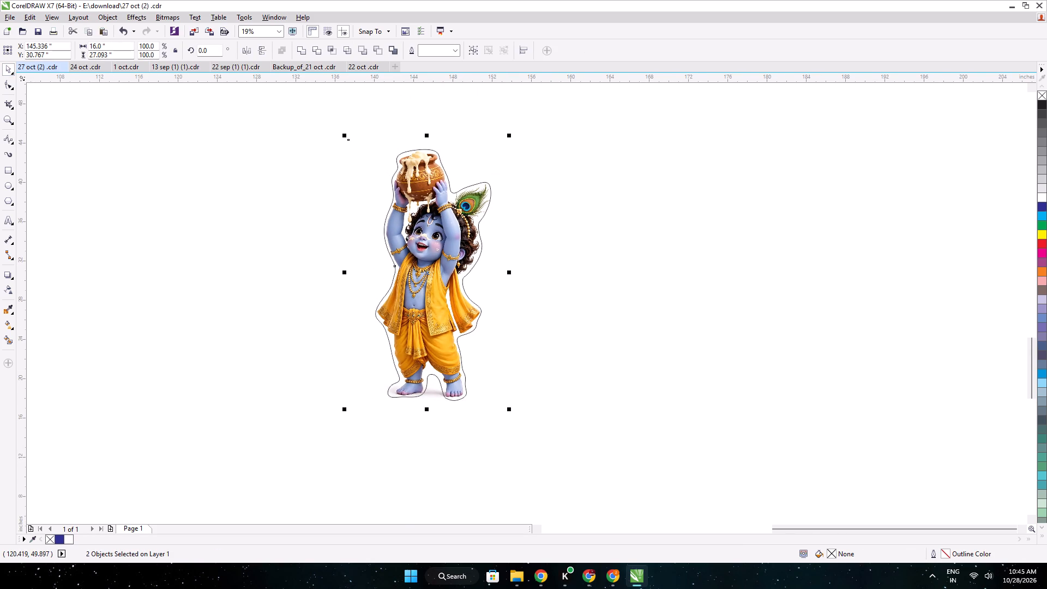
pyautogui.click(334, 53)
# Delete the original rectangular Krishna image, leaving the contour-shaped cut-out.
pyautogui.click(312, 135)
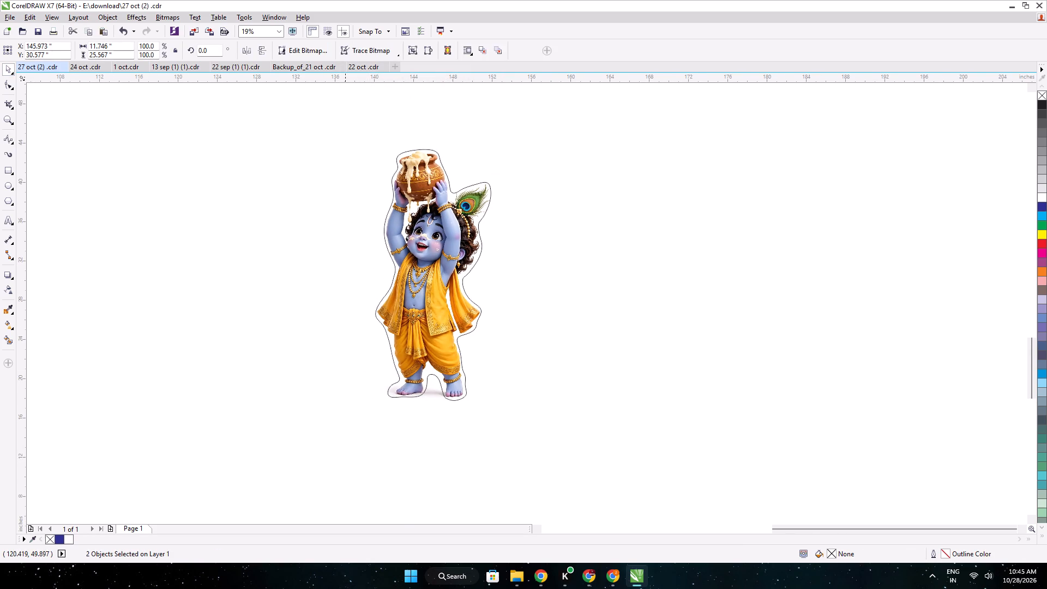
pyautogui.click(381, 196)
pyautogui.press('Delete')
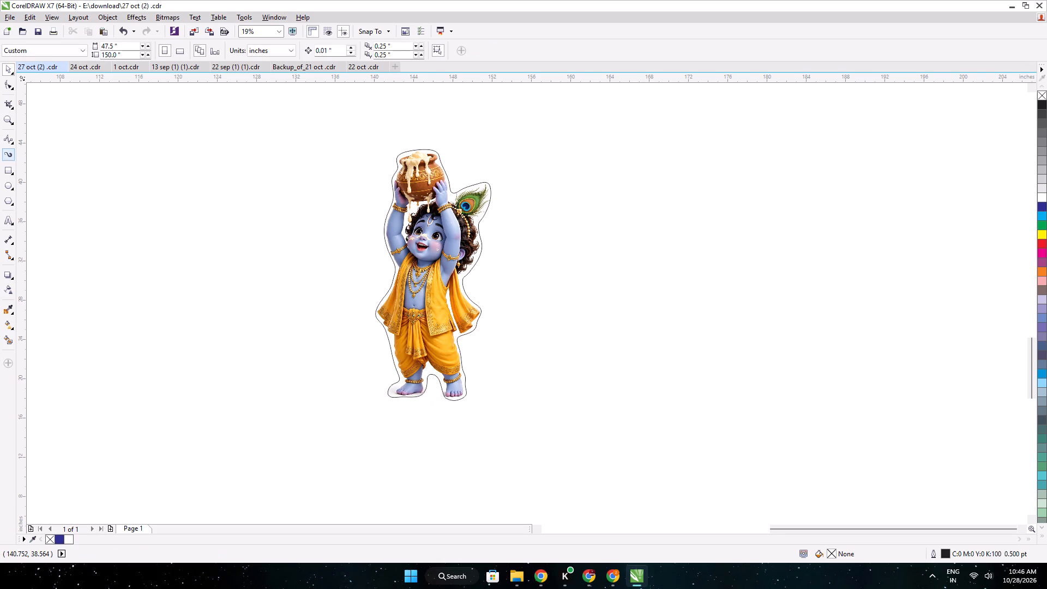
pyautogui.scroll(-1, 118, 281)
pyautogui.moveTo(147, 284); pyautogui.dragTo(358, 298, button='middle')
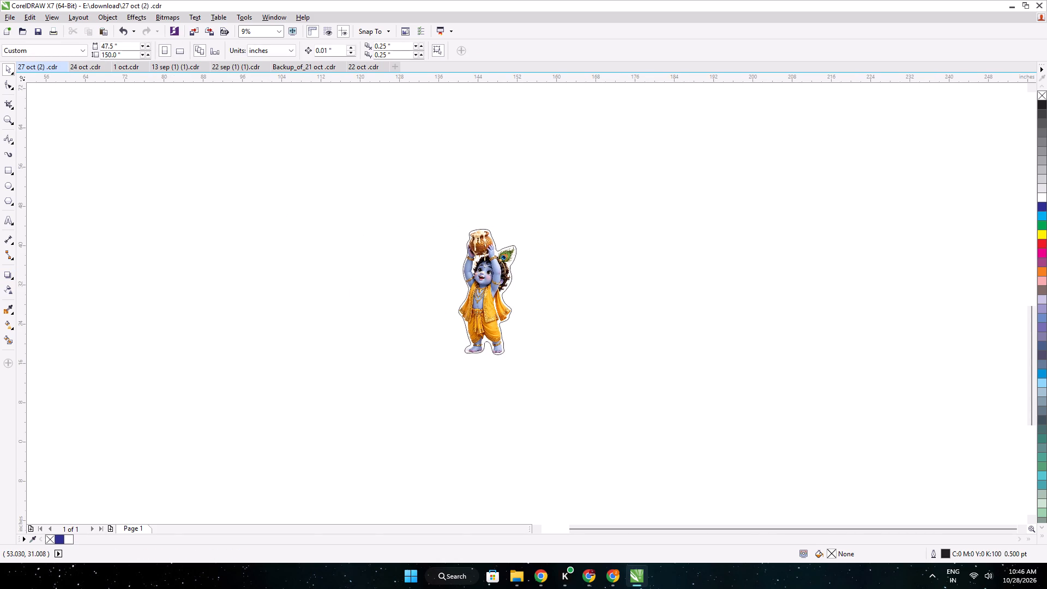
# Draw a rectangular frame about 13.7 × 27.8 inches around the contour-cut Krishna.
pyautogui.click(9, 167)
pyautogui.moveTo(450, 221); pyautogui.dragTo(514, 364)
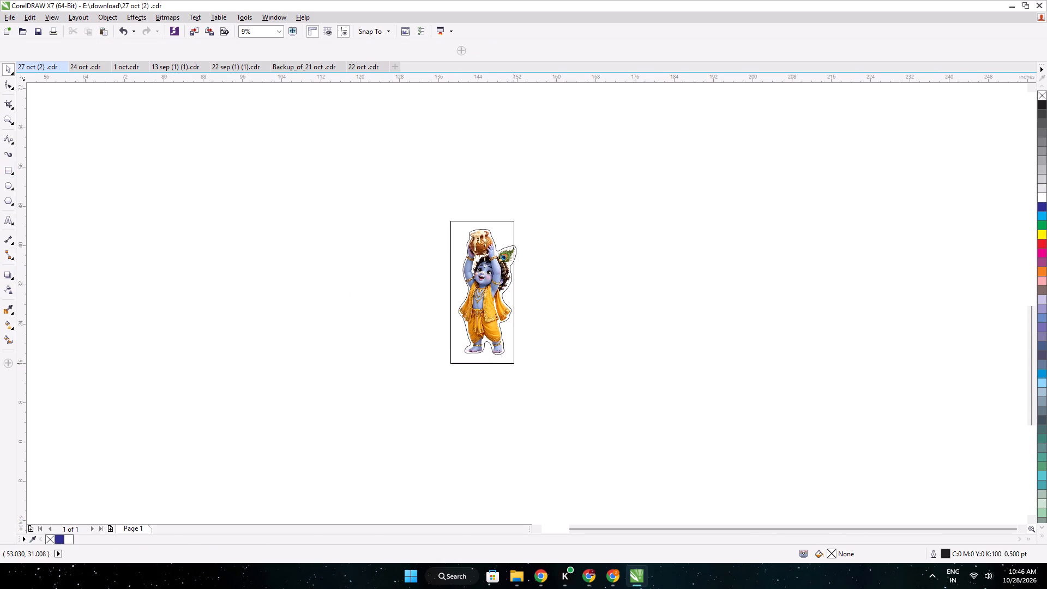
pyautogui.moveTo(514, 364); pyautogui.dragTo(518, 357)
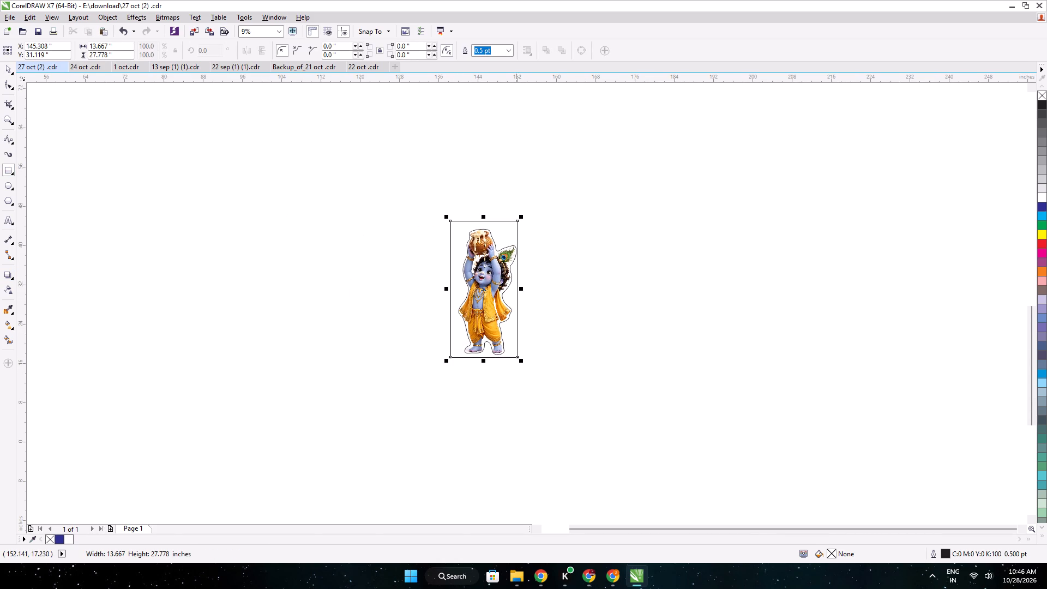
# Tighten the frame's side and top edges around the Krishna cut line, to about 12.2 × 26.2 inches.
pyautogui.scroll(1, 442, 292)
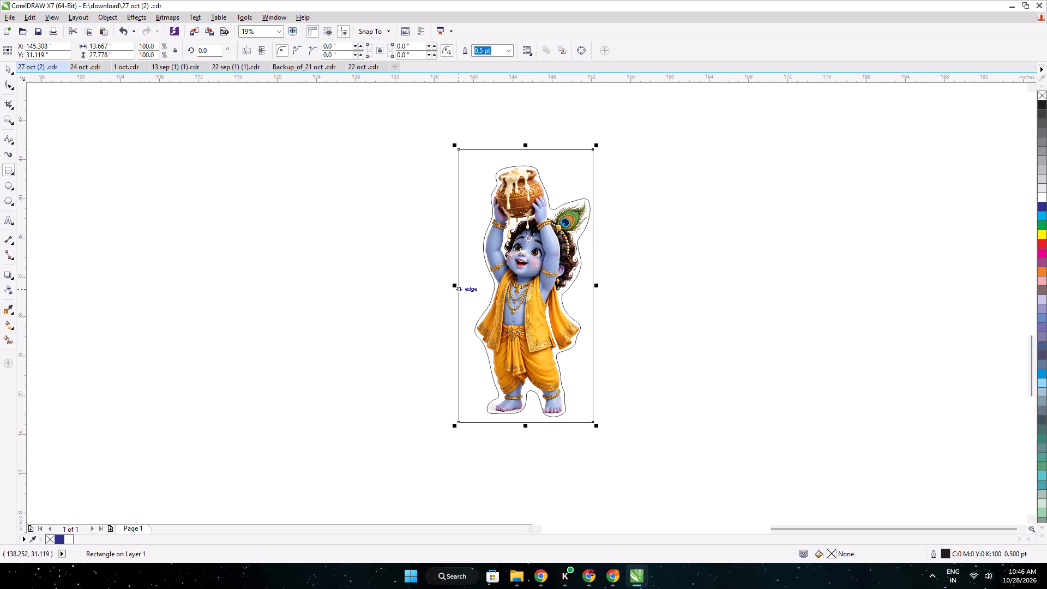
pyautogui.moveTo(456, 285); pyautogui.dragTo(471, 291)
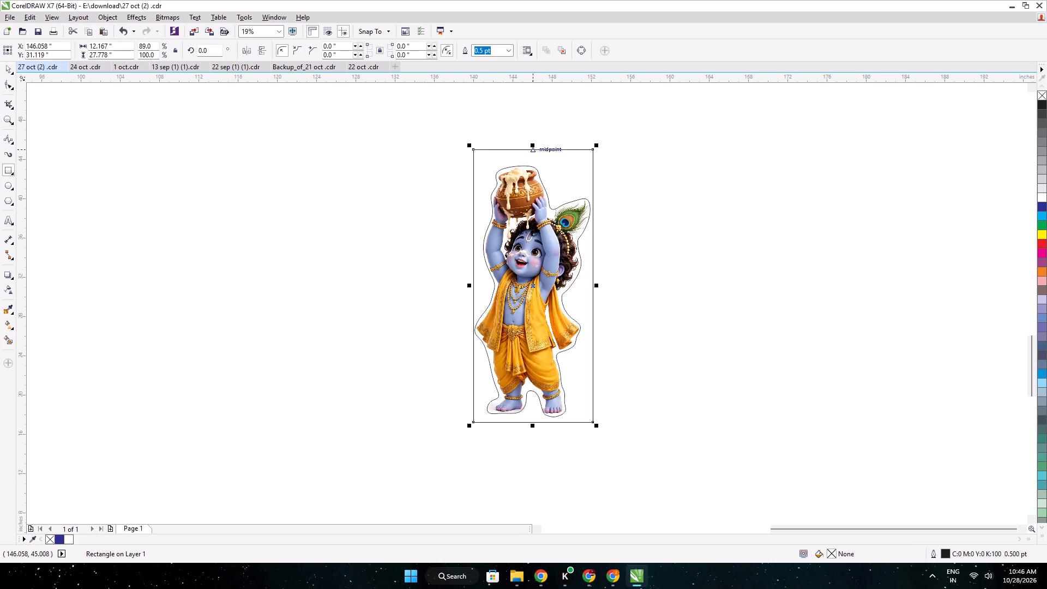
pyautogui.moveTo(533, 147); pyautogui.dragTo(531, 159)
pyautogui.scroll(5, 531, 159)
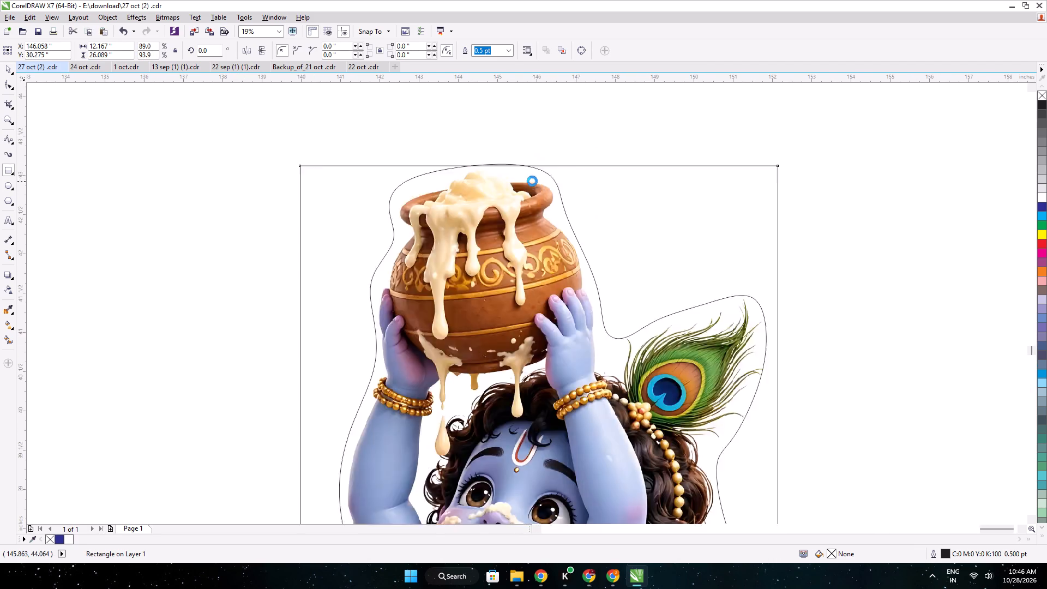
pyautogui.moveTo(546, 146); pyautogui.dragTo(548, 138)
pyautogui.scroll(-2, 577, 235)
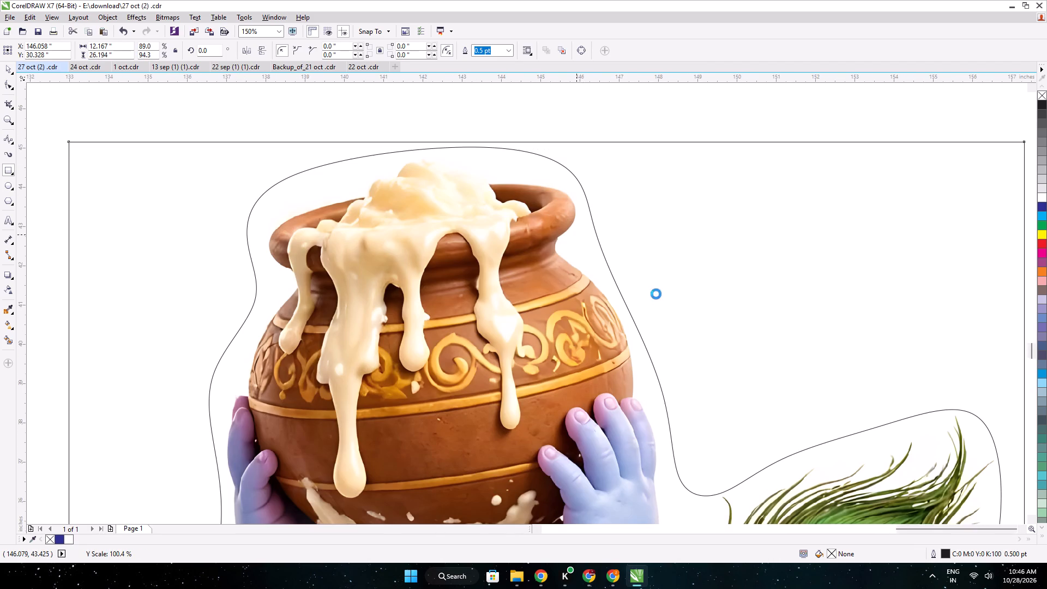
pyautogui.moveTo(655, 296); pyautogui.dragTo(399, 135, button='middle')
pyautogui.moveTo(450, 328); pyautogui.dragTo(484, 158, button='middle')
pyautogui.scroll(1, 386, 359)
pyautogui.moveTo(386, 359); pyautogui.dragTo(432, 169, button='middle')
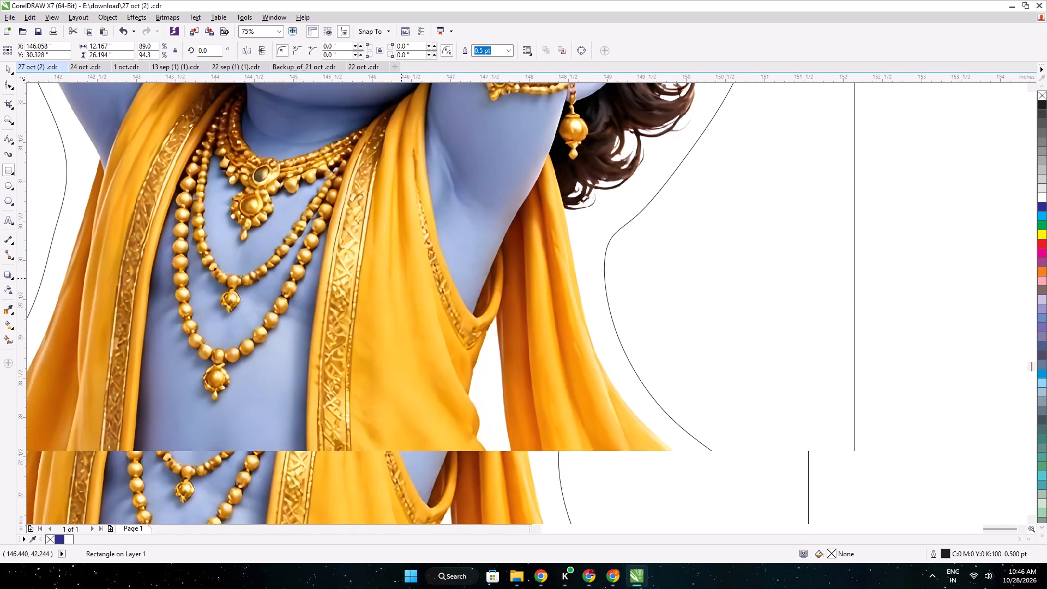
pyautogui.scroll(-1, 404, 287)
pyautogui.moveTo(408, 318); pyautogui.dragTo(453, 149, button='middle')
pyautogui.scroll(-1, 422, 248)
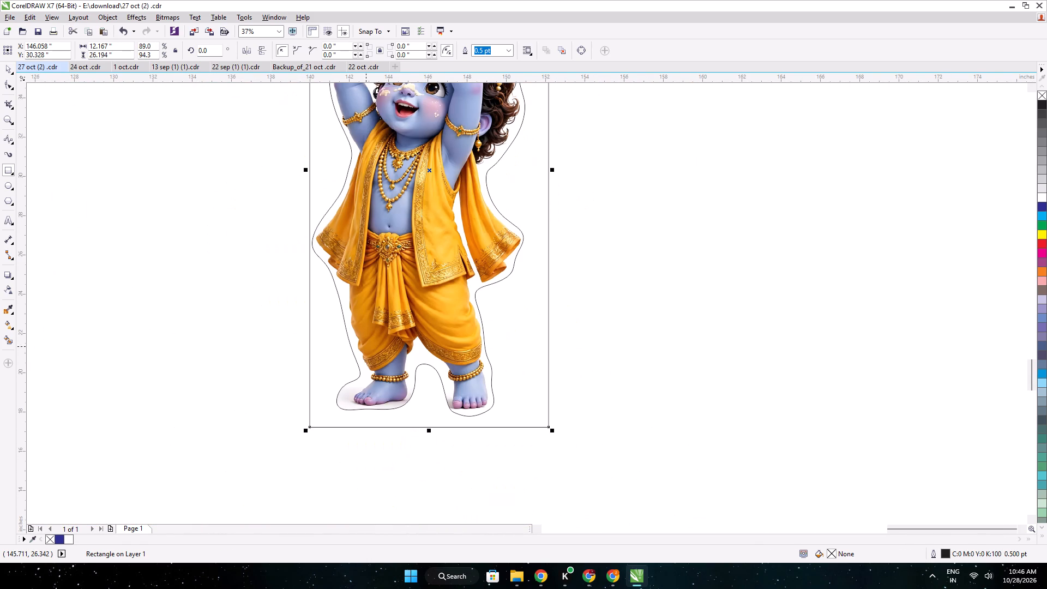
pyautogui.click(14, 70)
pyautogui.moveTo(191, 144); pyautogui.dragTo(267, 251, button='middle')
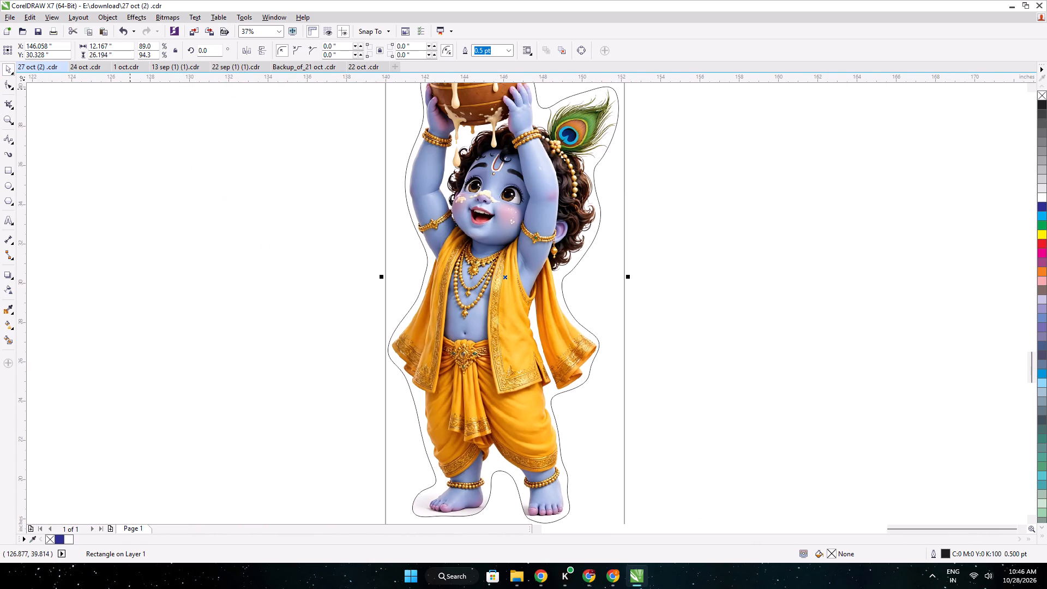
pyautogui.click(212, 165)
# Select the frame, cut line and Krishna cut-out together and resize them to 15.8 × 22.5 inches.
pyautogui.scroll(-1, 257, 174)
pyautogui.moveTo(483, 374); pyautogui.dragTo(401, 309)
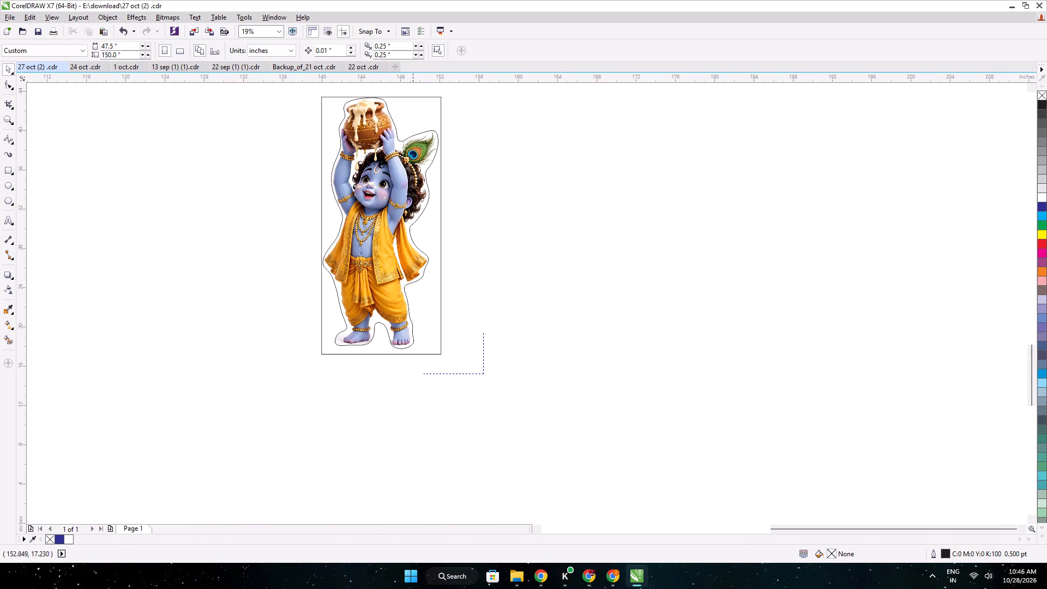
pyautogui.moveTo(401, 309); pyautogui.dragTo(293, 81)
pyautogui.click(92, 40)
pyautogui.doubleClick(93, 44)
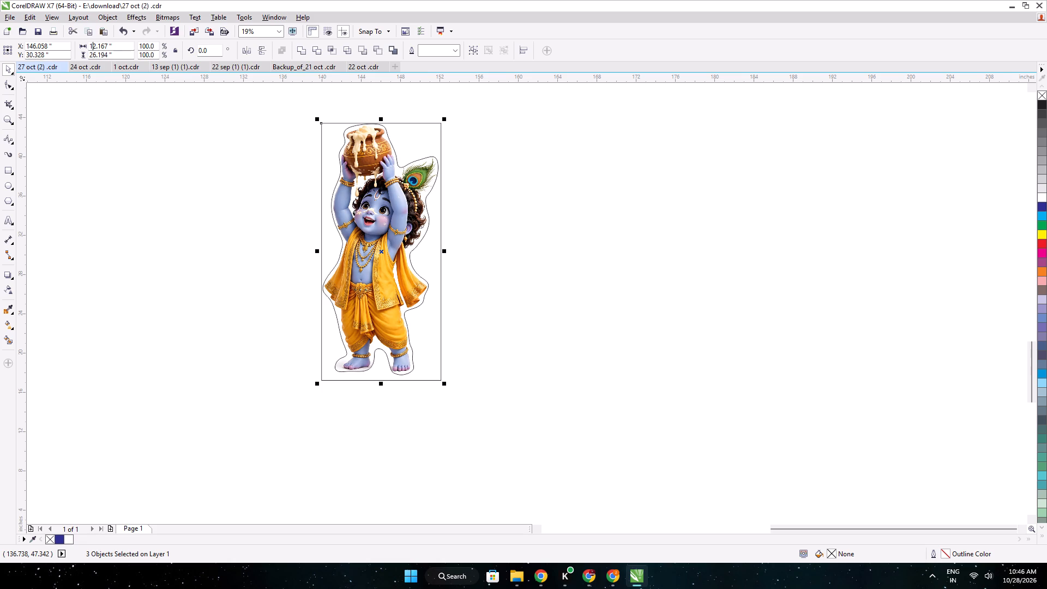
pyautogui.press('1')
pyautogui.press('5')
pyautogui.press('.')
pyautogui.press('5')
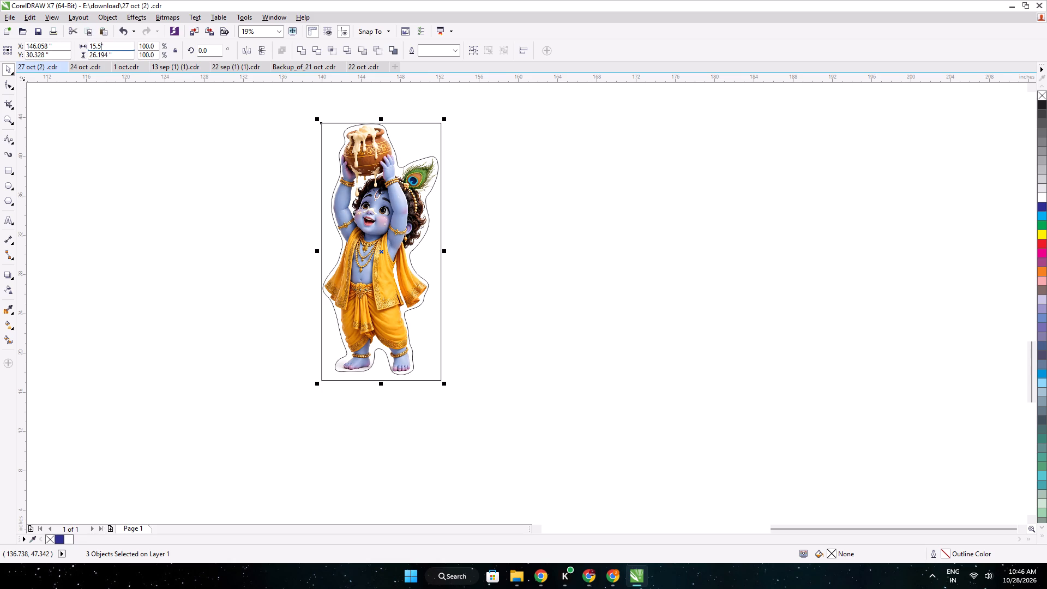
pyautogui.press('BackSpace')
pyautogui.press('8')
pyautogui.doubleClick(100, 58)
pyautogui.press('2')
pyautogui.write('2.5')
pyautogui.press('Return')
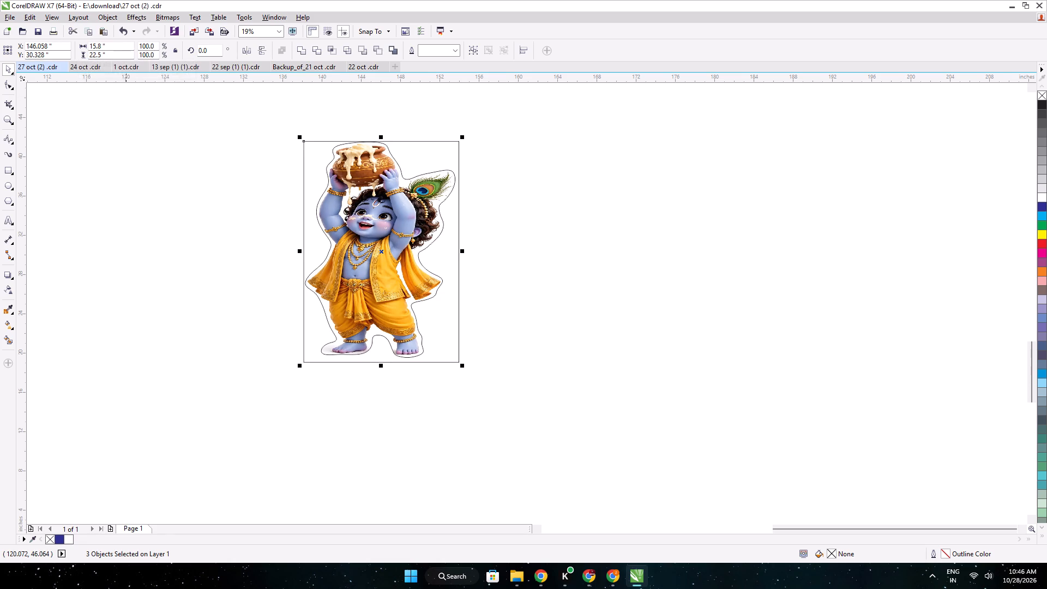
# Move the framed Krishna sticker across the workspace to the print page's edge, beside the row of anime face stickers.
pyautogui.scroll(-1, 211, 153)
pyautogui.moveTo(211, 152); pyautogui.dragTo(419, 178, button='middle')
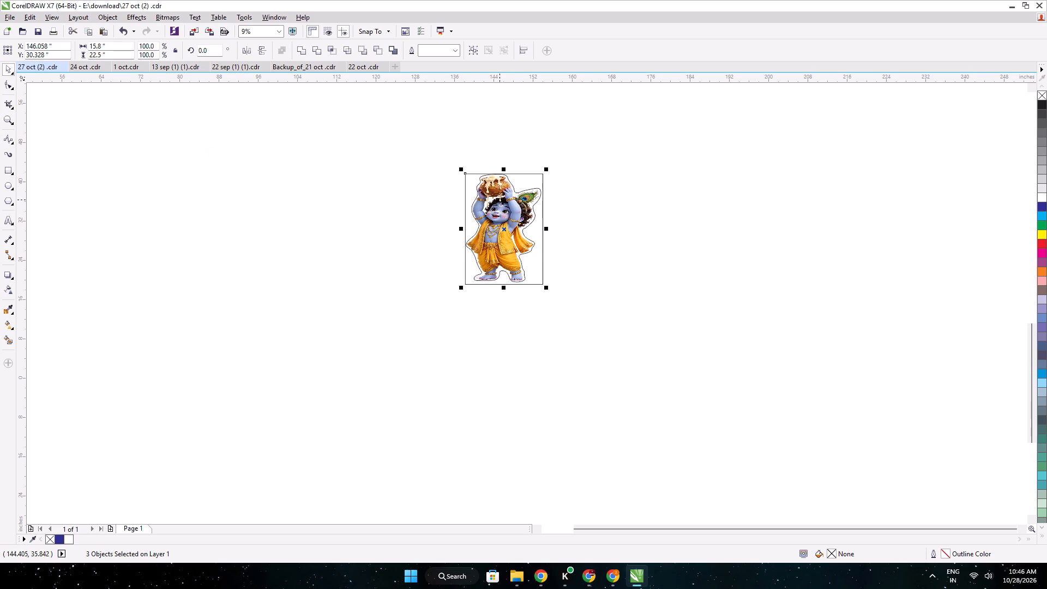
pyautogui.scroll(2, 471, 190)
pyautogui.scroll(2, 599, 269)
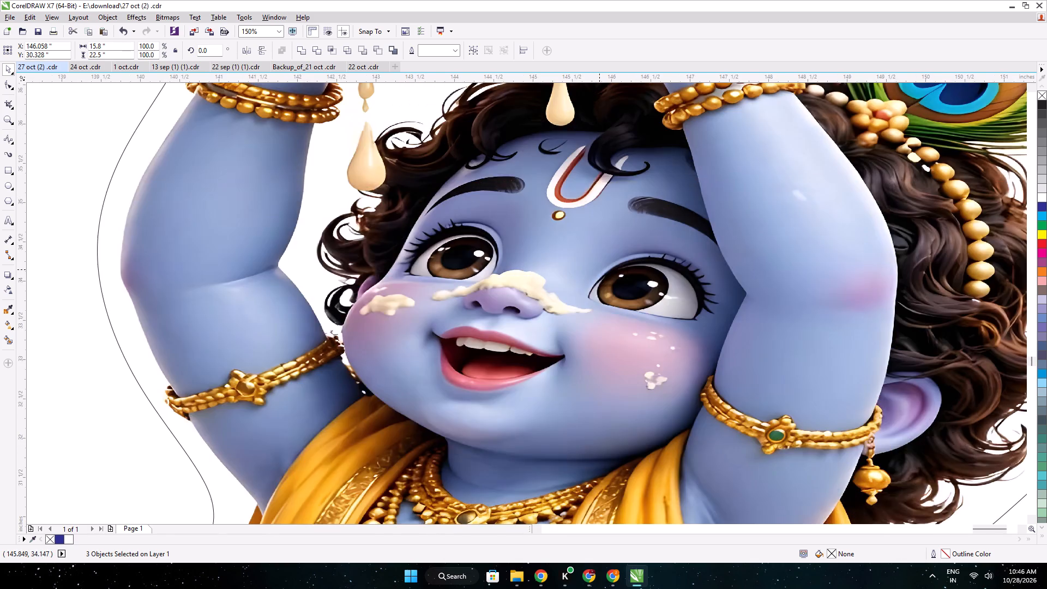
pyautogui.scroll(-4, 599, 269)
pyautogui.moveTo(365, 260); pyautogui.dragTo(696, 209, button='middle')
pyautogui.moveTo(872, 228); pyautogui.dragTo(332, 250)
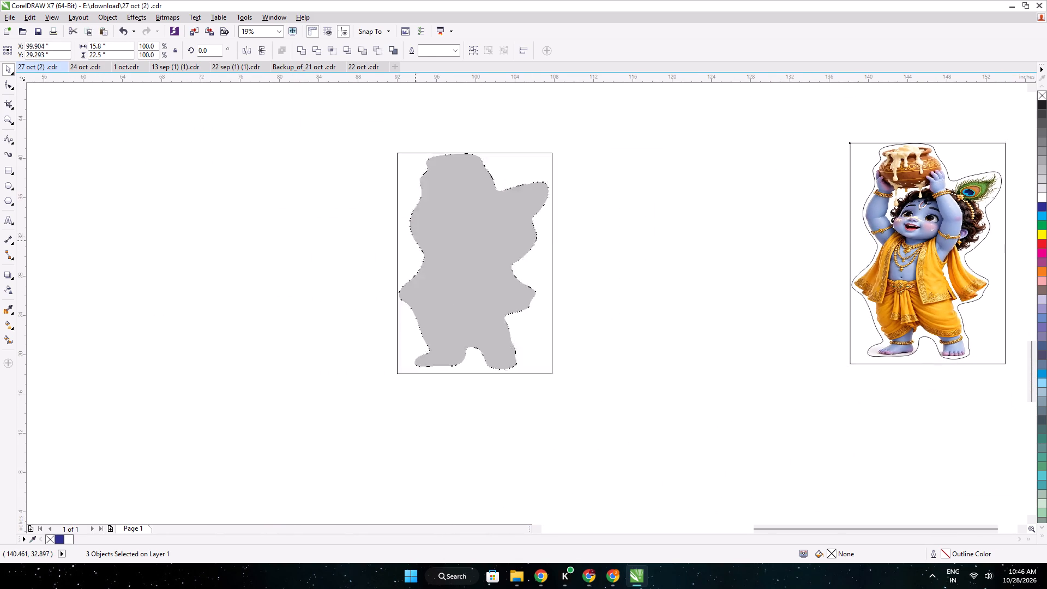
pyautogui.moveTo(332, 250); pyautogui.dragTo(218, 257)
pyautogui.moveTo(162, 250); pyautogui.dragTo(719, 202, button='middle')
pyautogui.moveTo(771, 214); pyautogui.dragTo(501, 272)
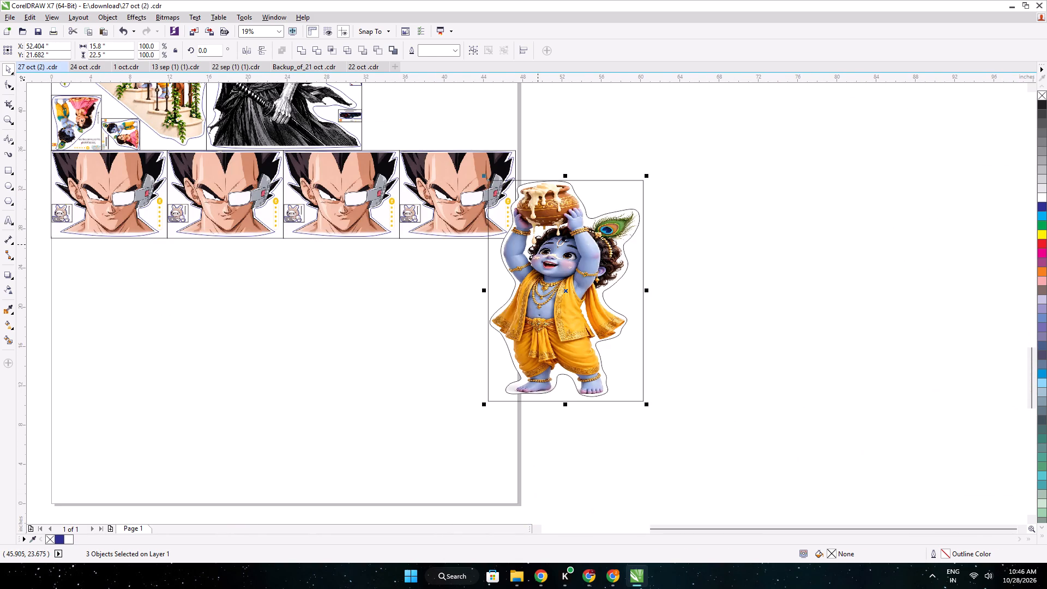
# Move the Krishna sticker up to the samurai row, try it in the gap there, and set it down outside the page.
pyautogui.moveTo(544, 263); pyautogui.dragTo(573, 136)
pyautogui.moveTo(573, 137); pyautogui.dragTo(626, 290, button='middle')
pyautogui.scroll(1, 623, 283)
pyautogui.moveTo(628, 288); pyautogui.dragTo(599, 199)
pyautogui.moveTo(599, 194); pyautogui.dragTo(600, 196, button='middle')
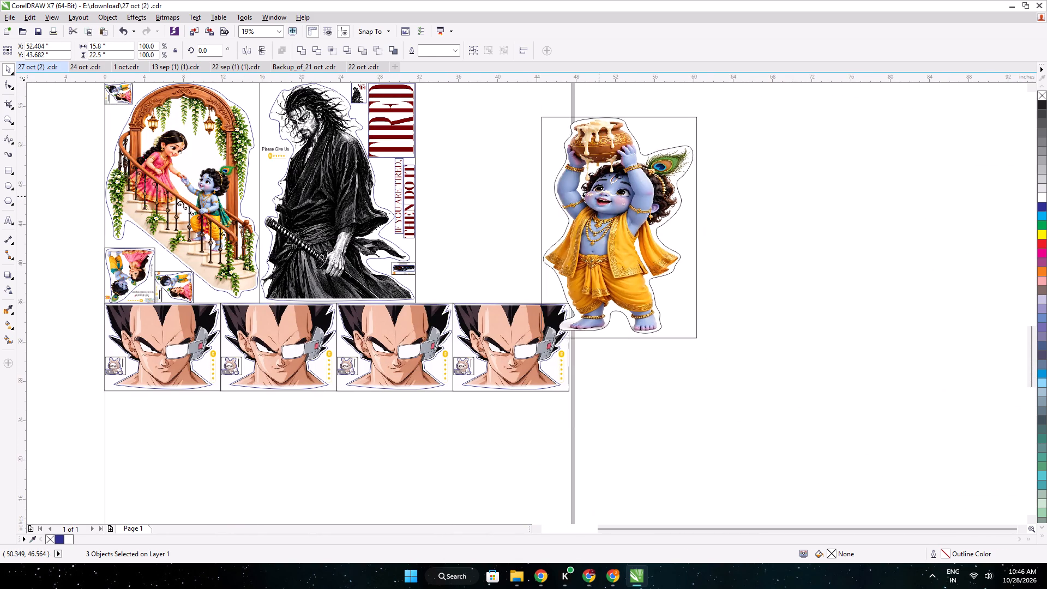
pyautogui.moveTo(600, 196); pyautogui.dragTo(646, 312, button='middle')
pyautogui.moveTo(643, 315); pyautogui.dragTo(531, 280)
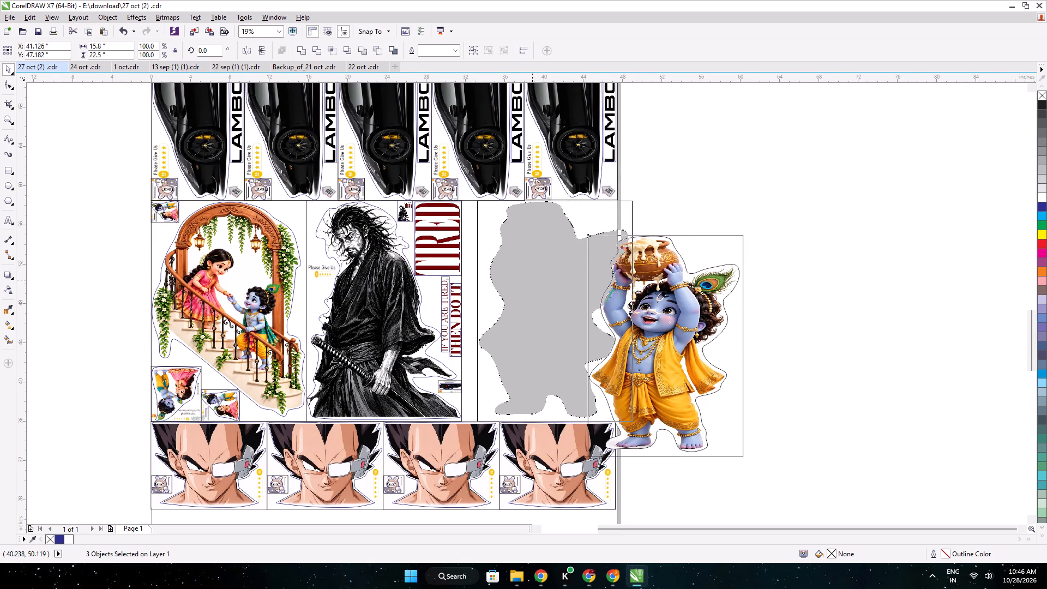
pyautogui.moveTo(531, 280); pyautogui.dragTo(736, 203)
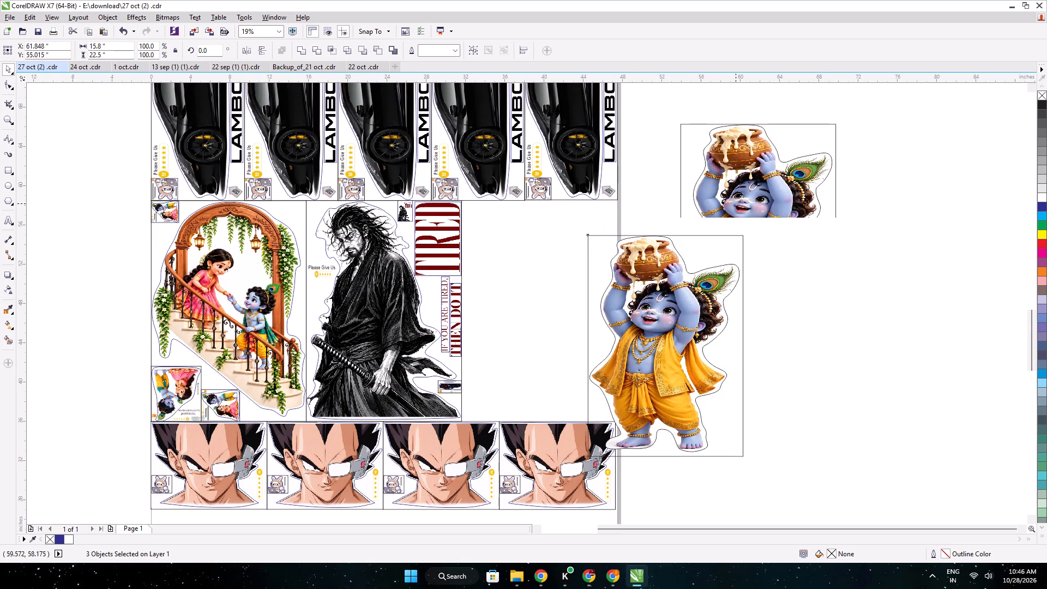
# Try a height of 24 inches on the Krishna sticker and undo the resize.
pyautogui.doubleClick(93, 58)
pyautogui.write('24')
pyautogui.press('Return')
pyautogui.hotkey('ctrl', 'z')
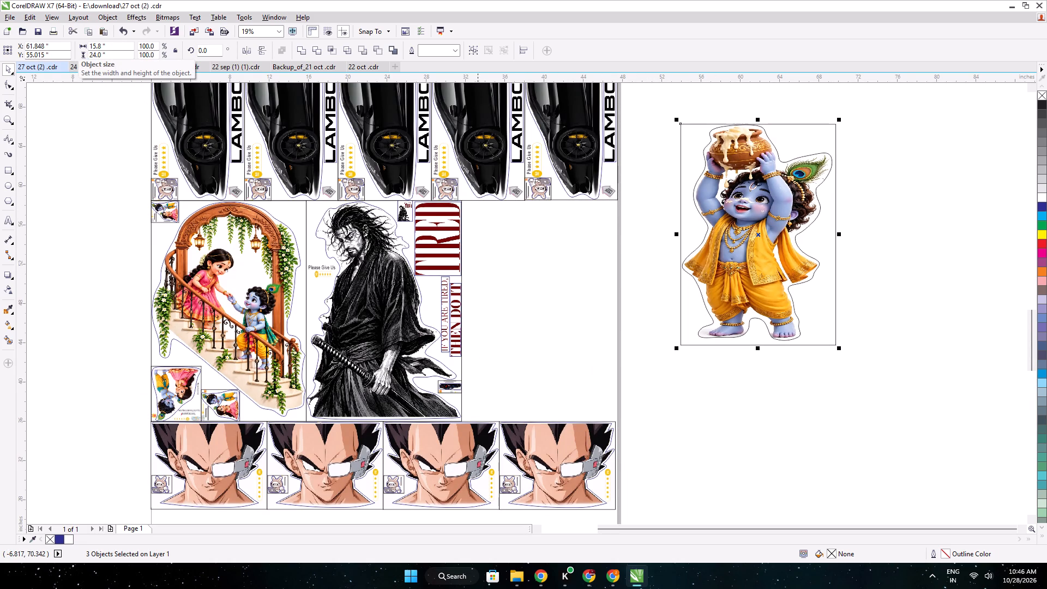
# Place the Krishna sticker in the gap beside the samurai sticker, aligning its frame with the samurai frame and the Lamborghini row above.
pyautogui.moveTo(732, 219); pyautogui.dragTo(512, 293)
pyautogui.scroll(3, 480, 214)
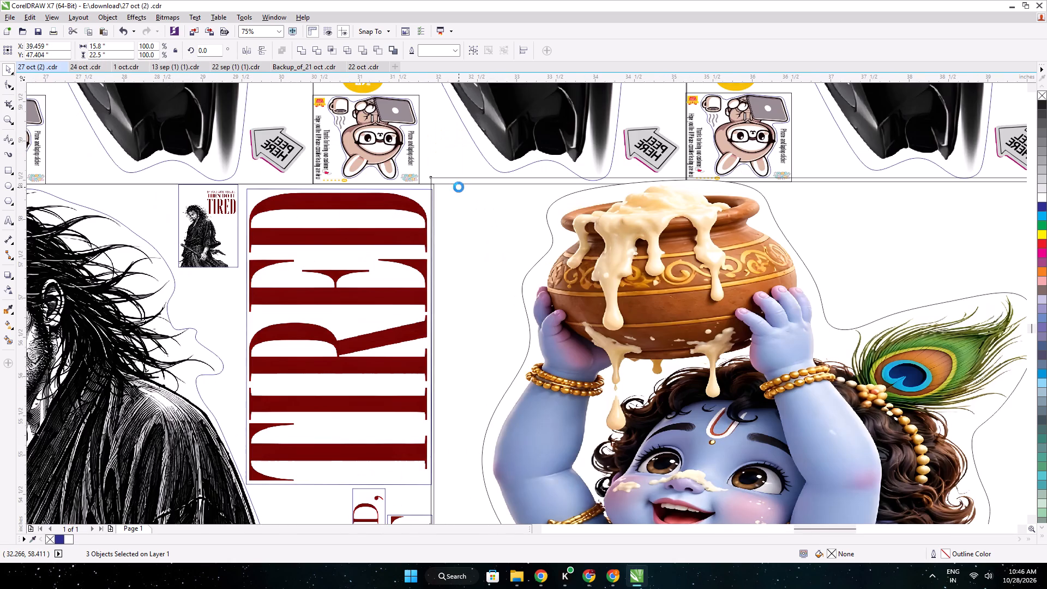
pyautogui.moveTo(462, 211); pyautogui.dragTo(467, 223)
pyautogui.scroll(-3, 467, 223)
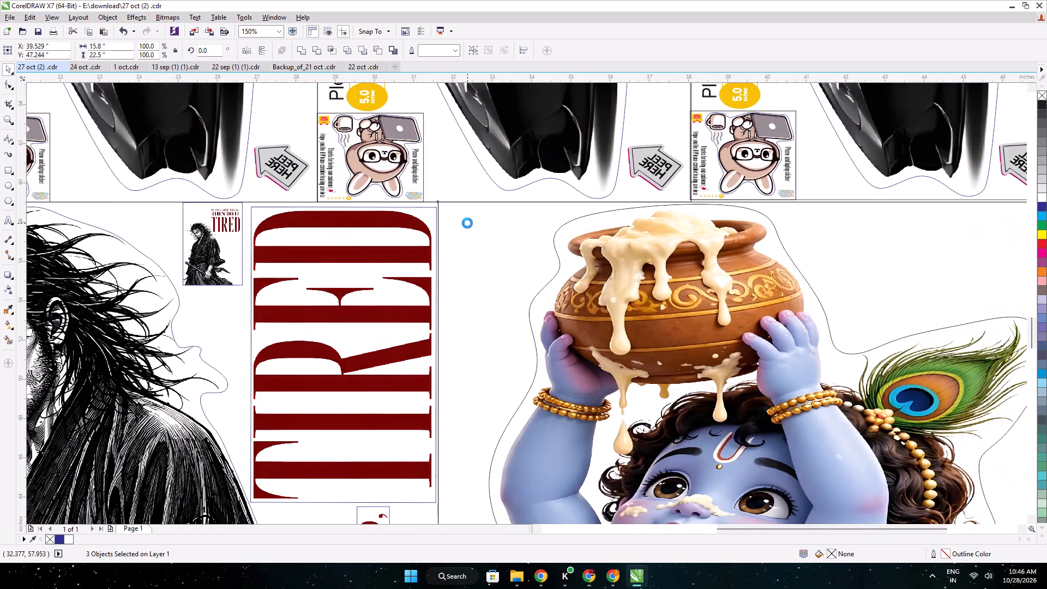
pyautogui.scroll(-1, 467, 223)
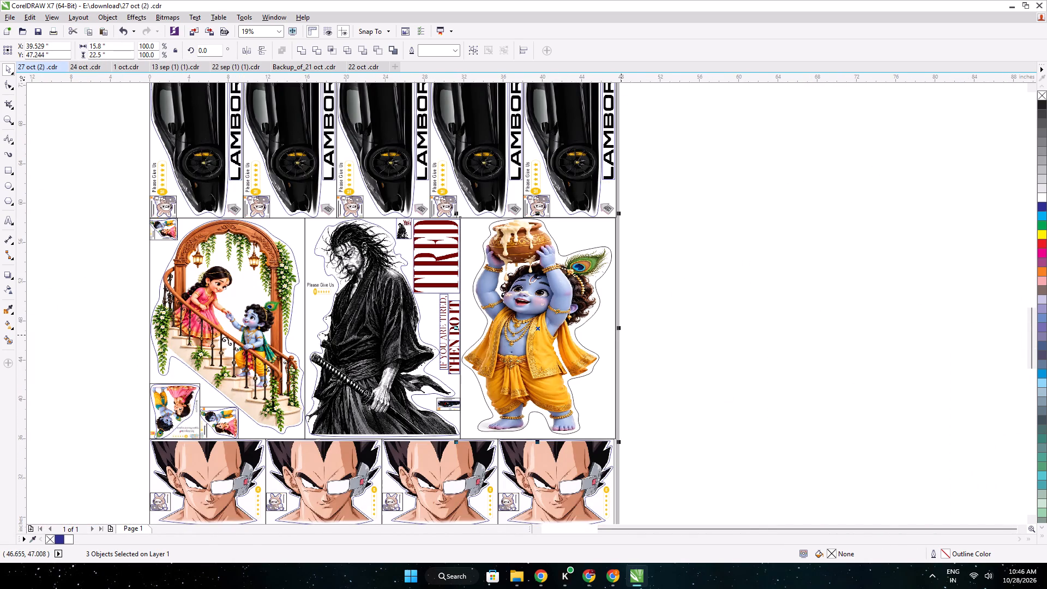